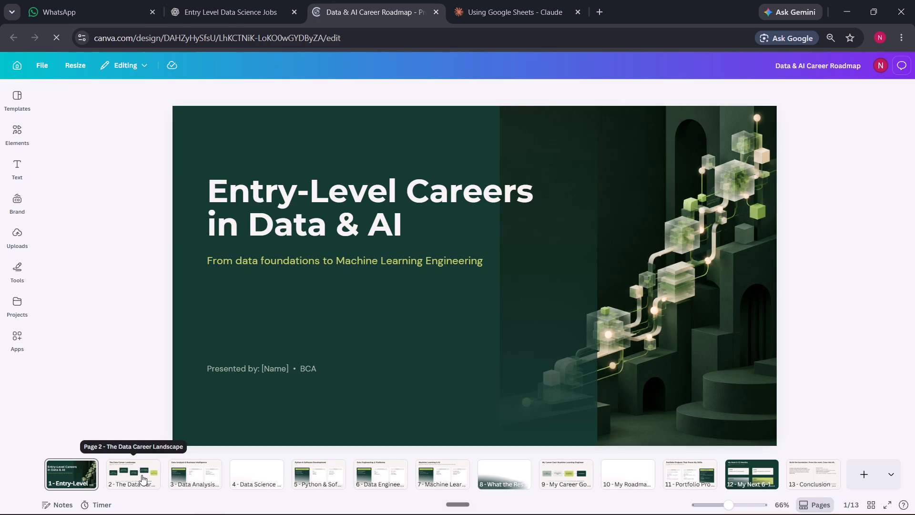
double_click(275, 368)
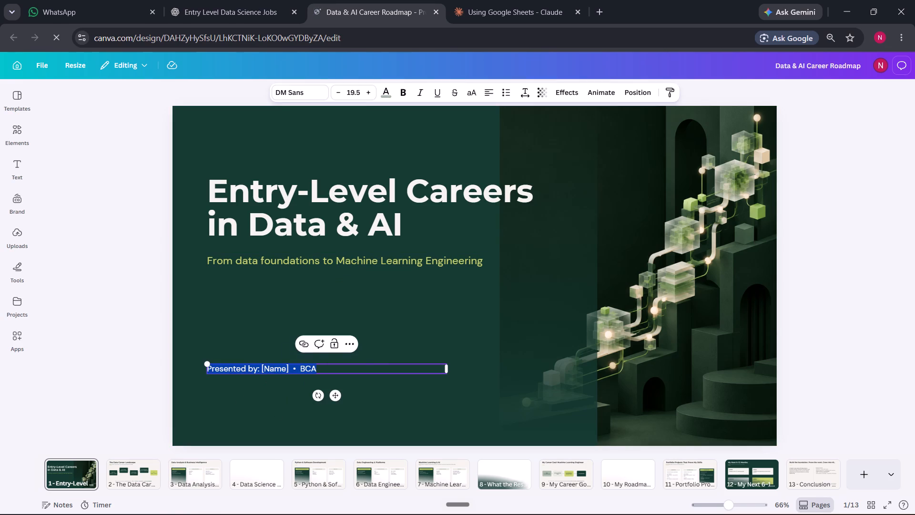
click(278, 368)
click(286, 370)
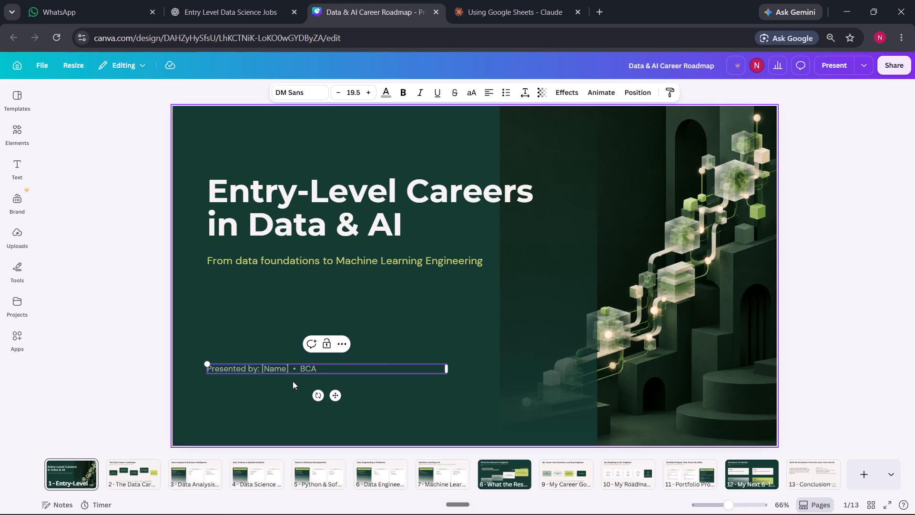
key(Right)
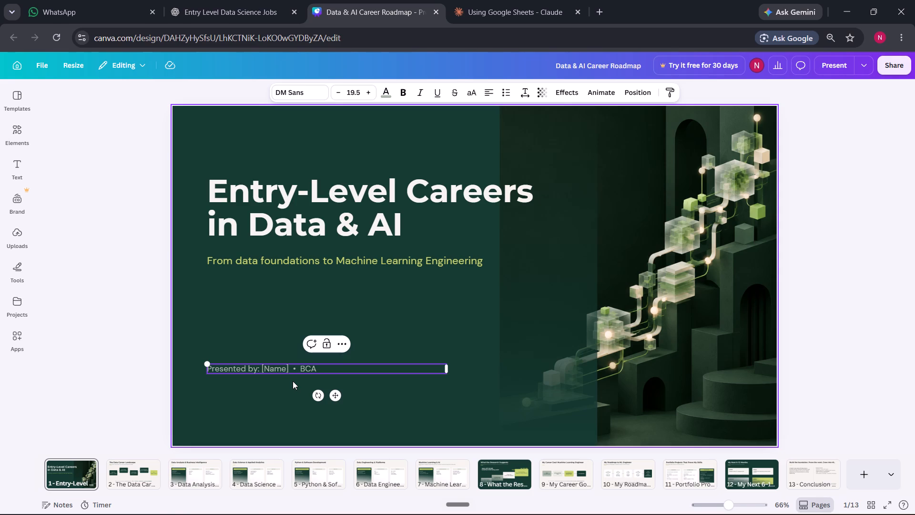
key(BackSpace)
key(BackSpace)
key(BackSpace)
key(BackSpace)
key(BackSpace)
key(BackSpace)
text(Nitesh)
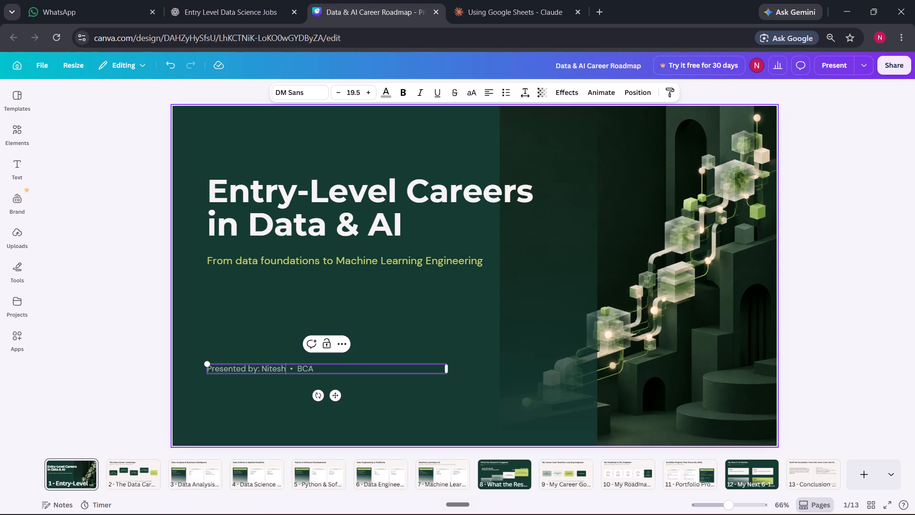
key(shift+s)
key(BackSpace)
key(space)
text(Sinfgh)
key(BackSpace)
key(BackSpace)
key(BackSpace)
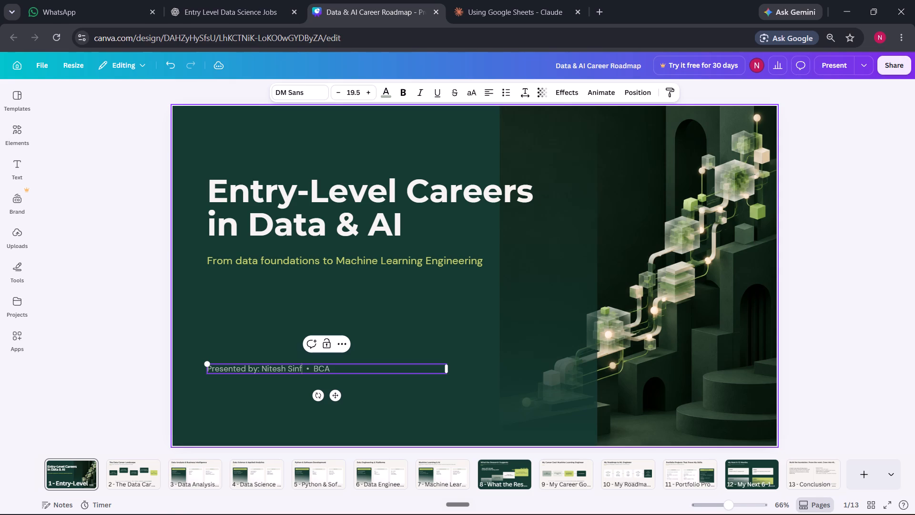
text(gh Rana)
Examine slide 2, The Data Career Landscape, and its Analytics and Data Science boxes, undoing any accidental box movement.
click(119, 481)
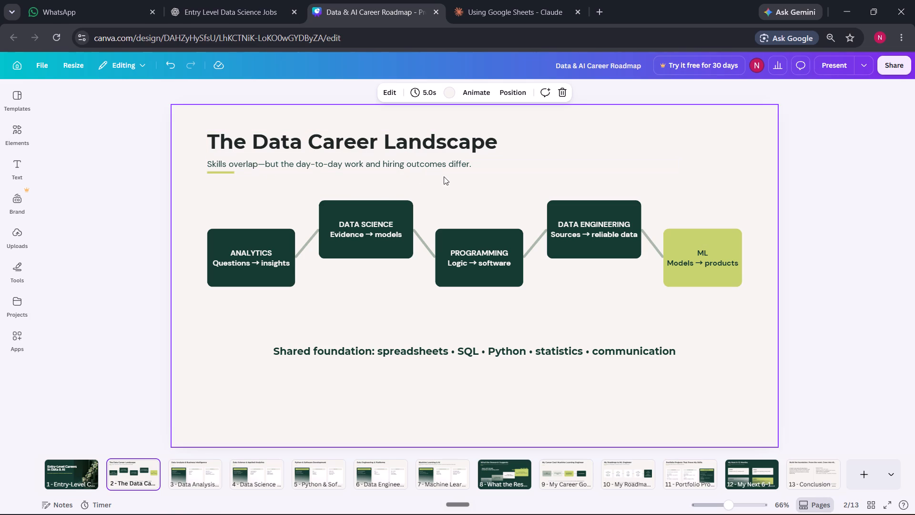
click(272, 252)
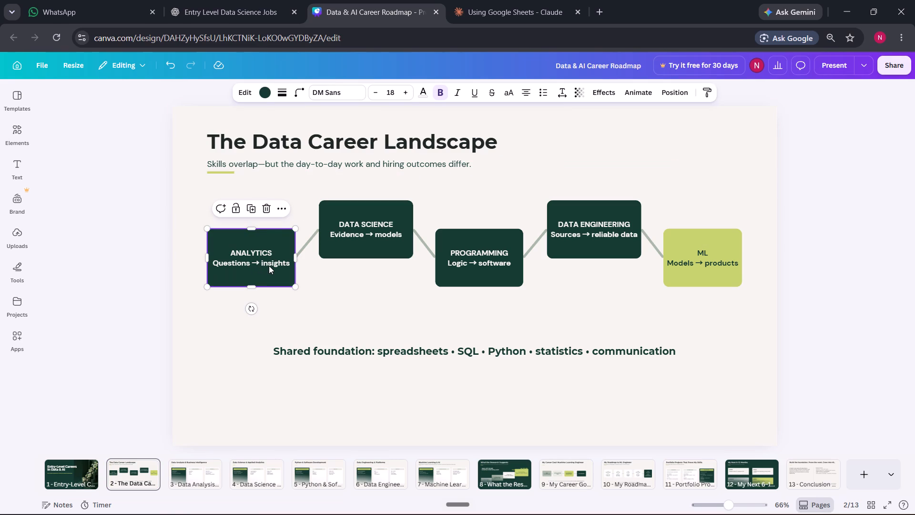
click(354, 236)
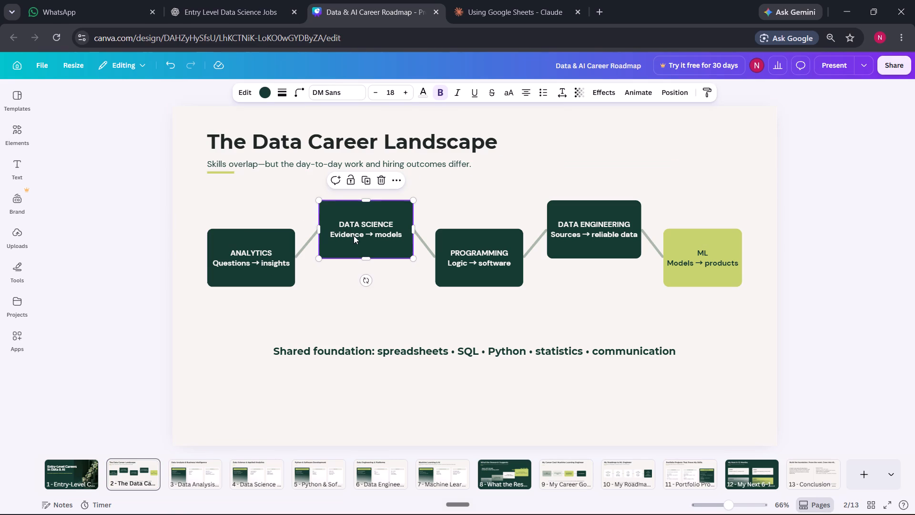
drag(356, 239, 359, 244)
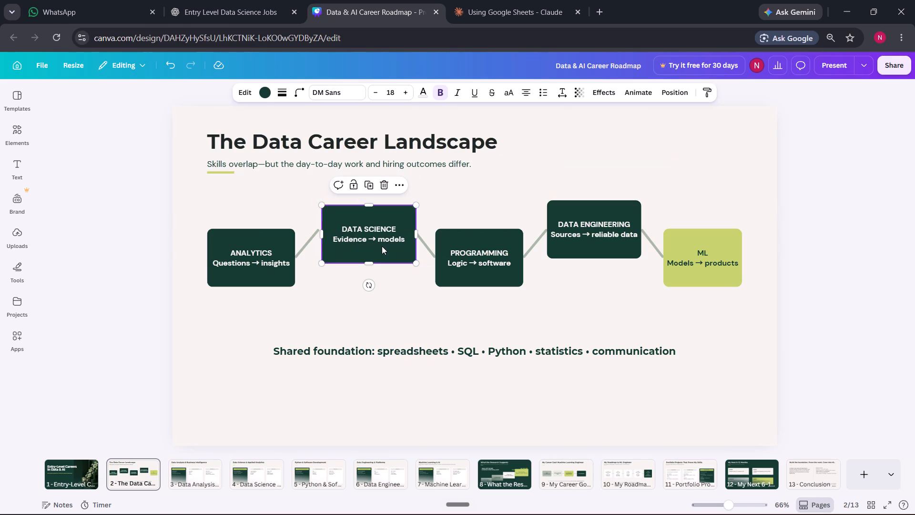
key(ctrl+z)
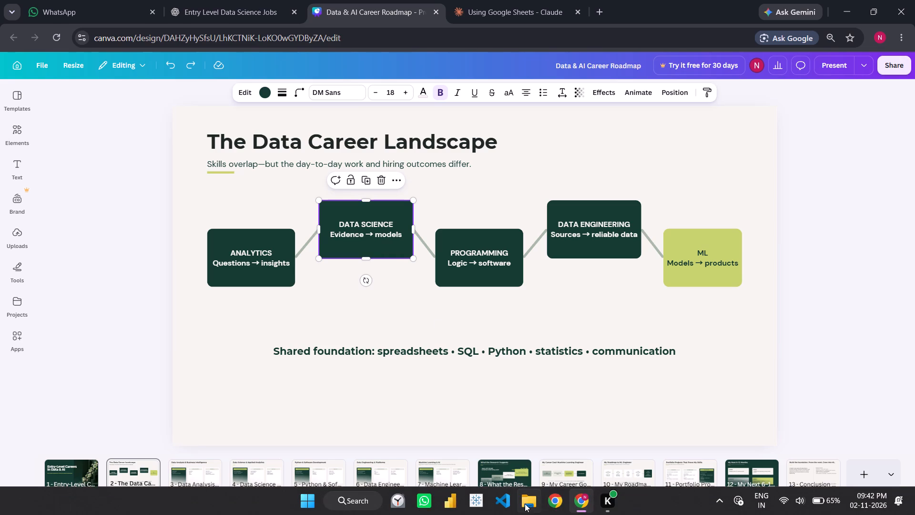
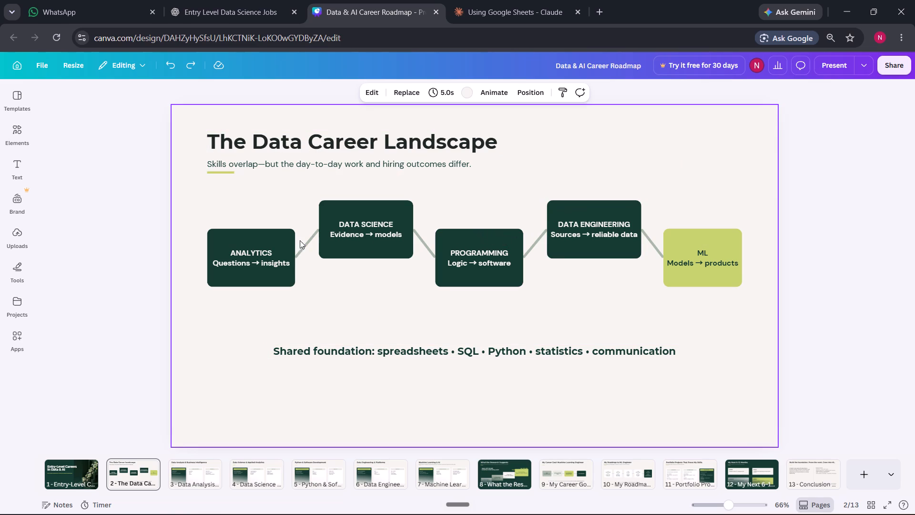
Examine the Analytics, Data Science, Programming, Data Engineering and ML boxes on slide 2, The Data Career Landscape.
click(271, 249)
click(351, 227)
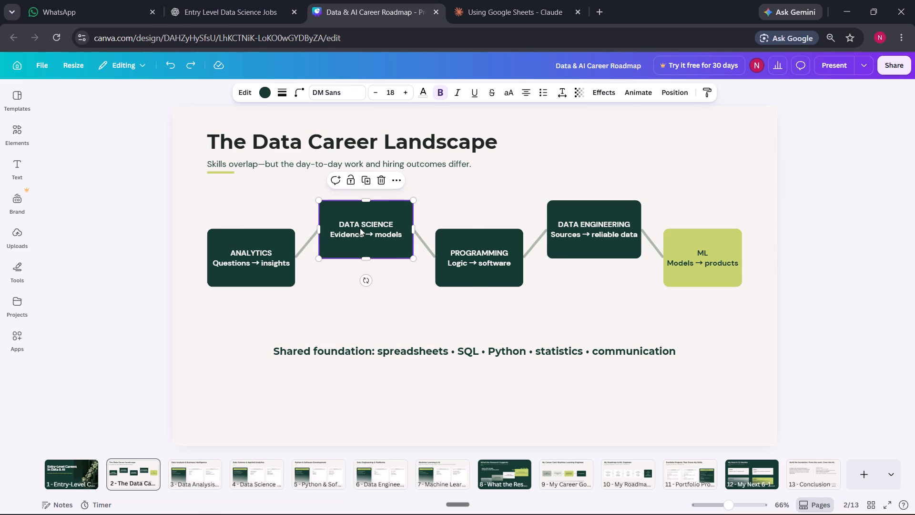
click(466, 242)
click(556, 220)
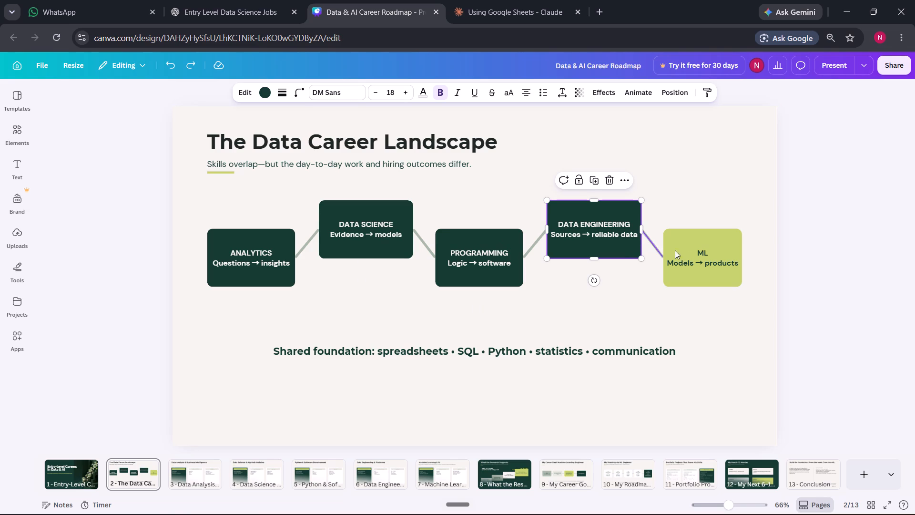
click(687, 252)
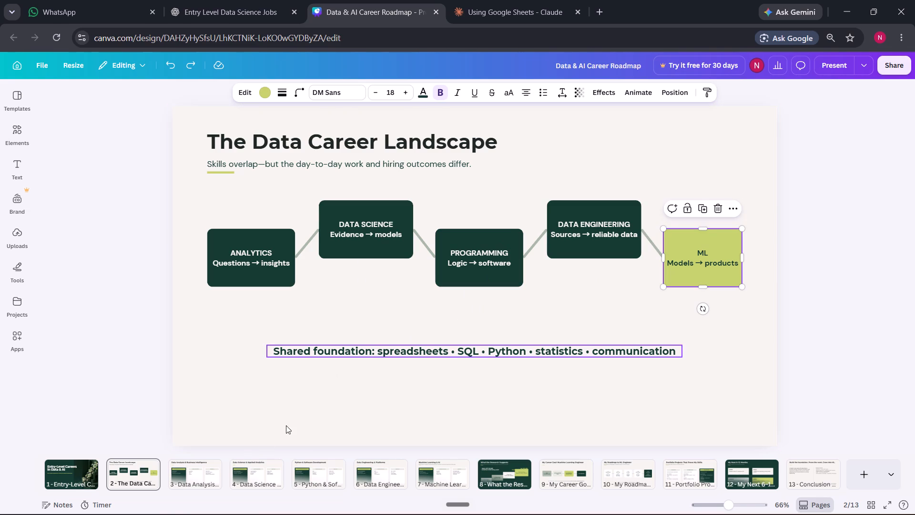
Review the entry-level roles, example employers and core skills cards on slide 3, Data Analysis & Business Intelligence.
click(199, 472)
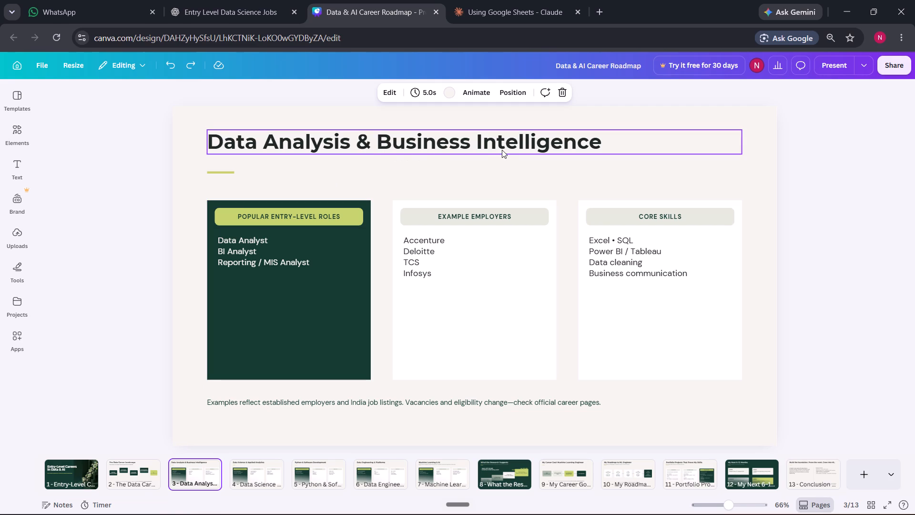
click(306, 215)
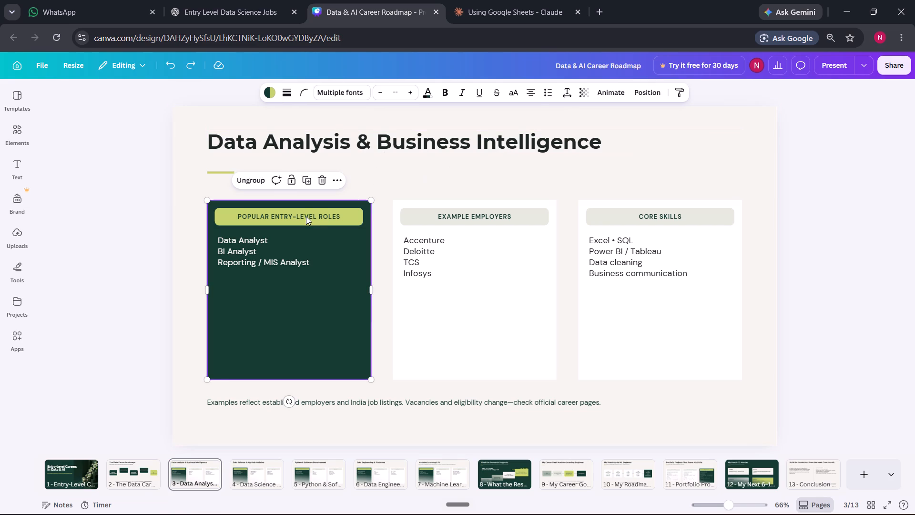
click(244, 242)
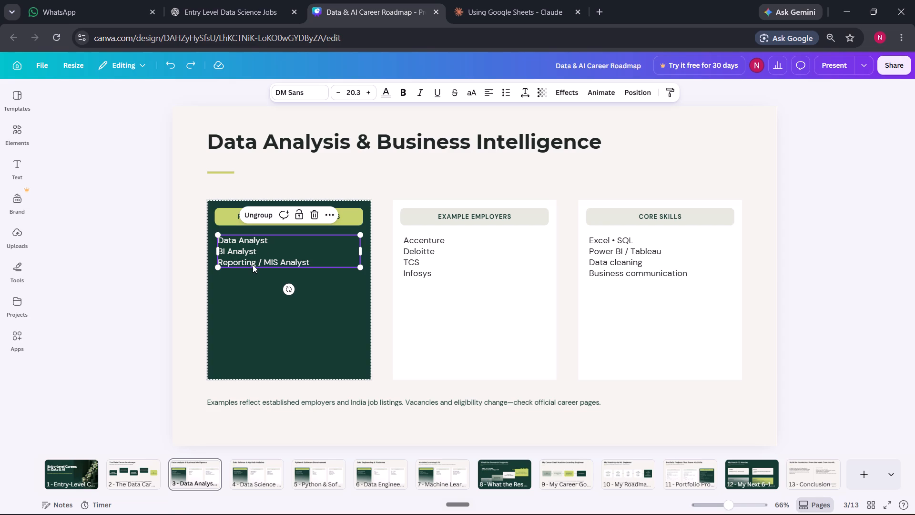
click(279, 267)
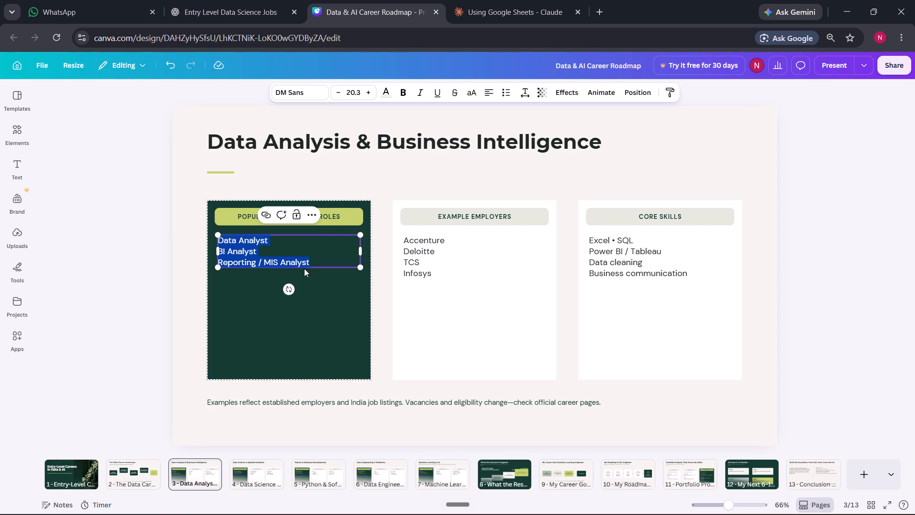
click(317, 286)
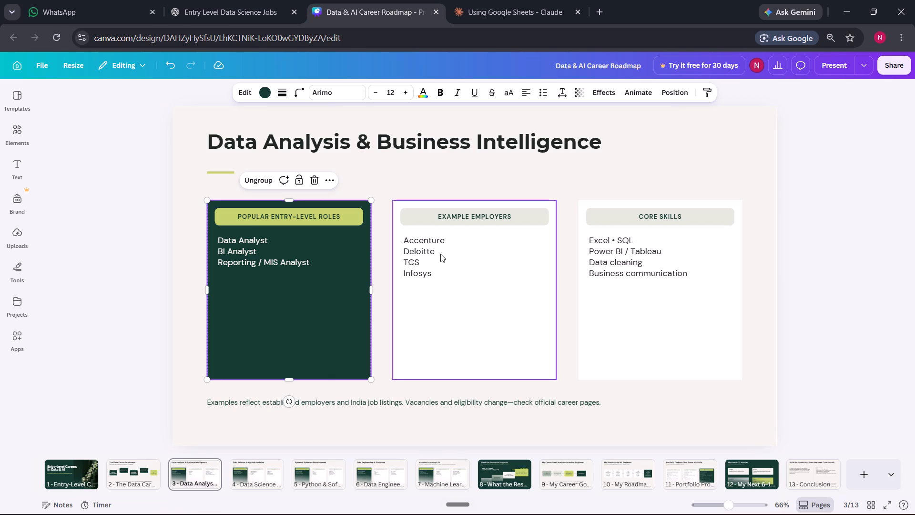
click(452, 250)
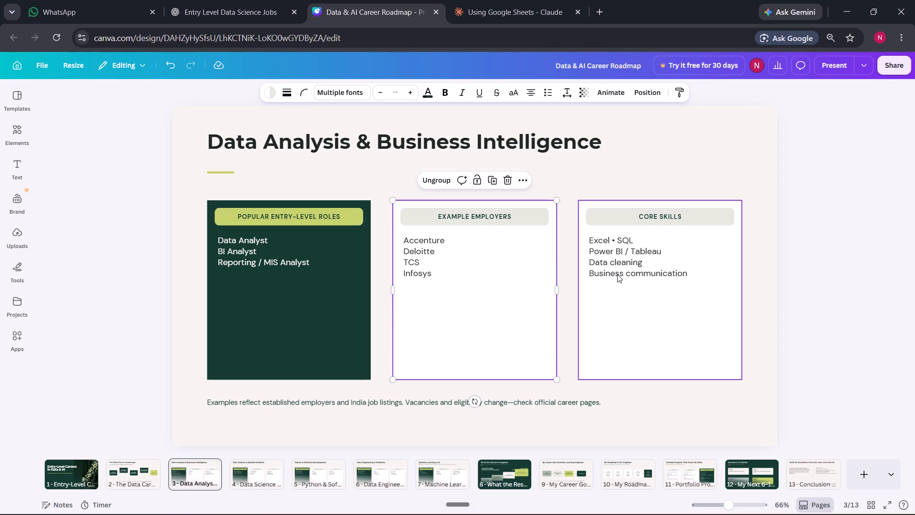
click(624, 318)
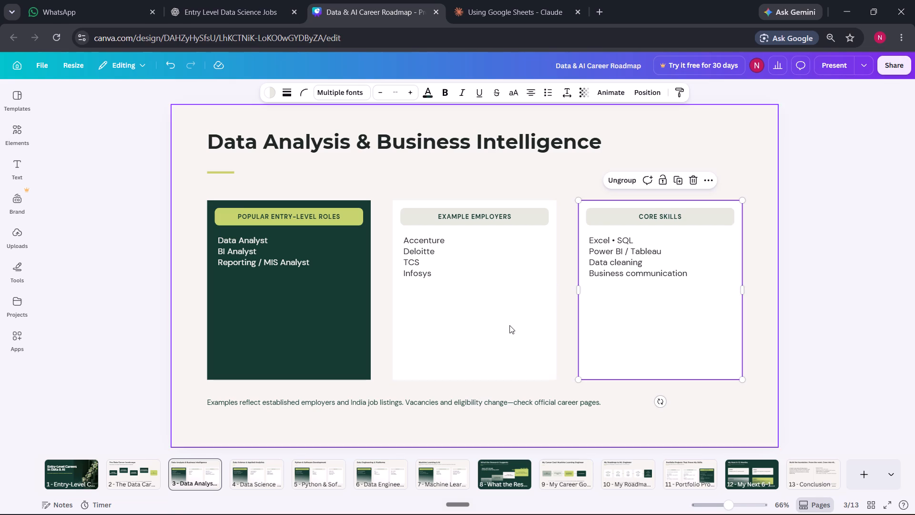
click(508, 325)
click(412, 273)
click(519, 305)
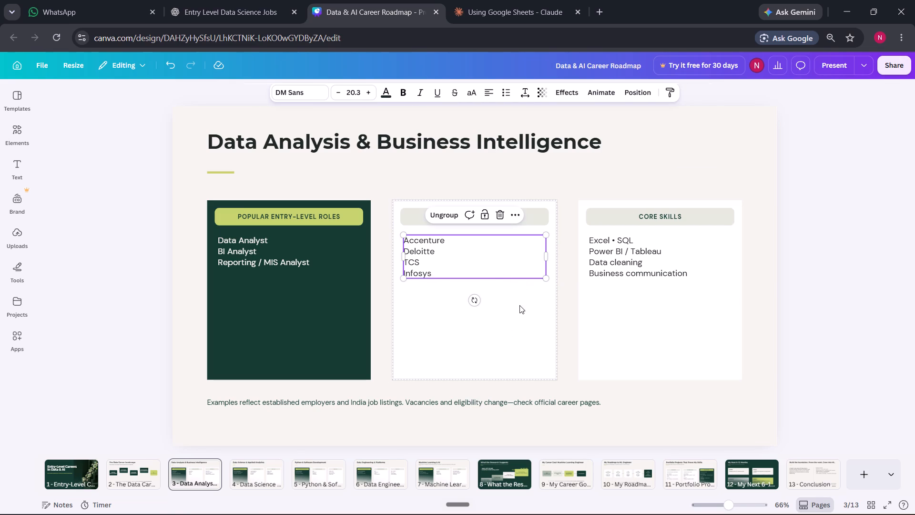
click(449, 424)
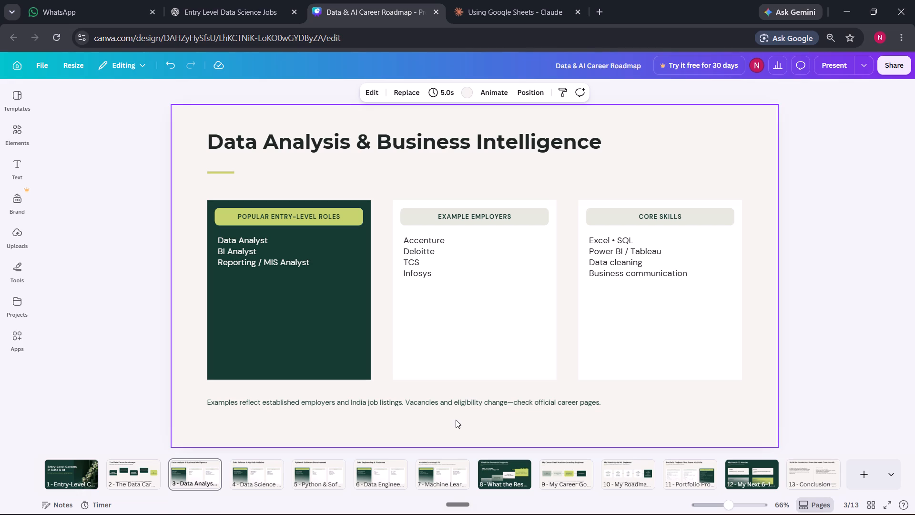
click(523, 402)
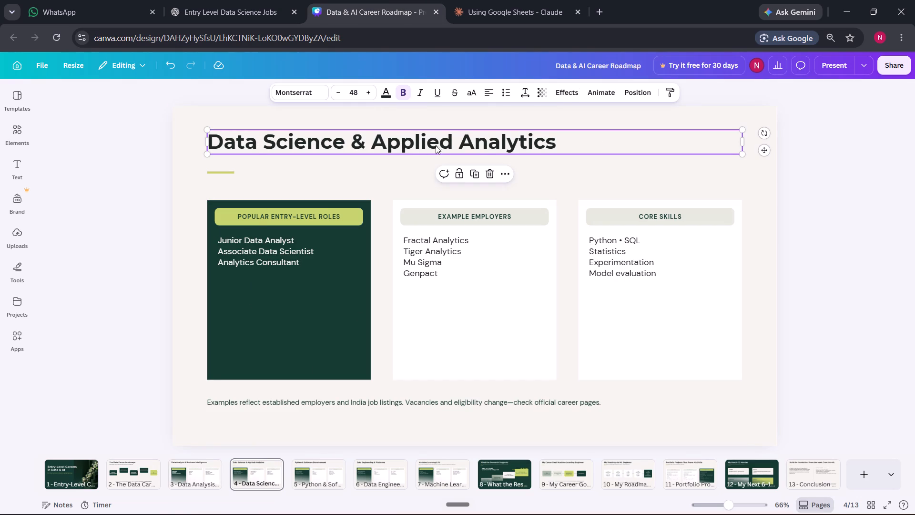
click(297, 215)
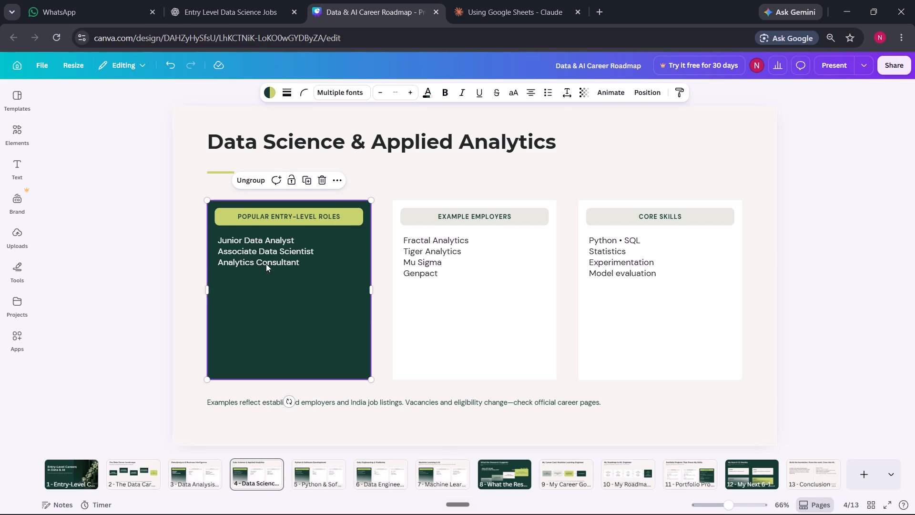
click(258, 250)
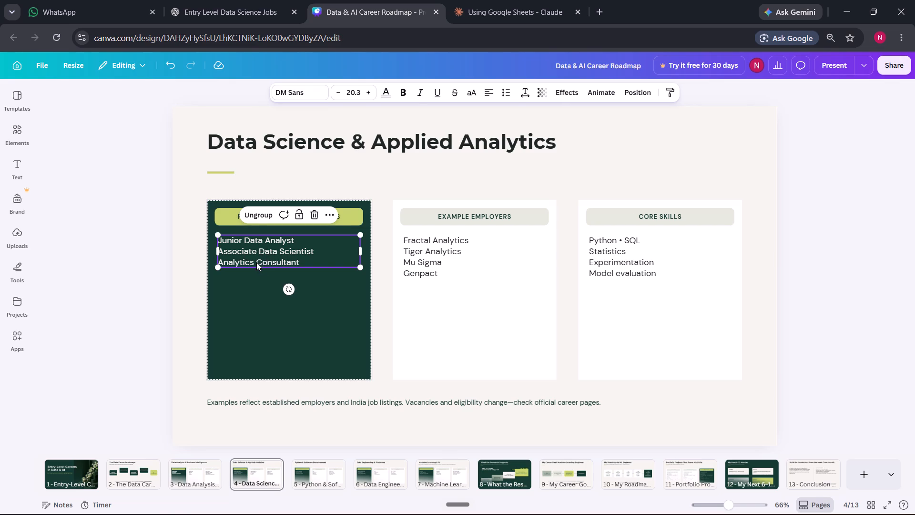
click(256, 262)
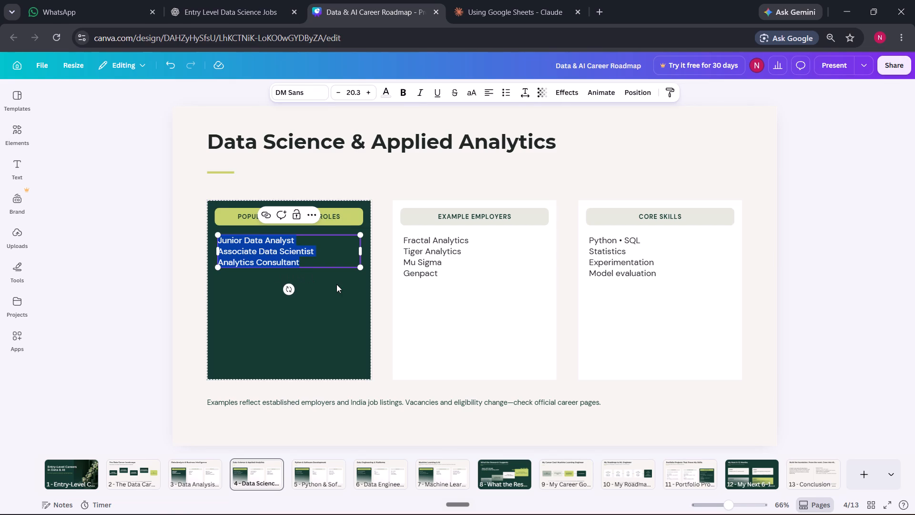
click(336, 284)
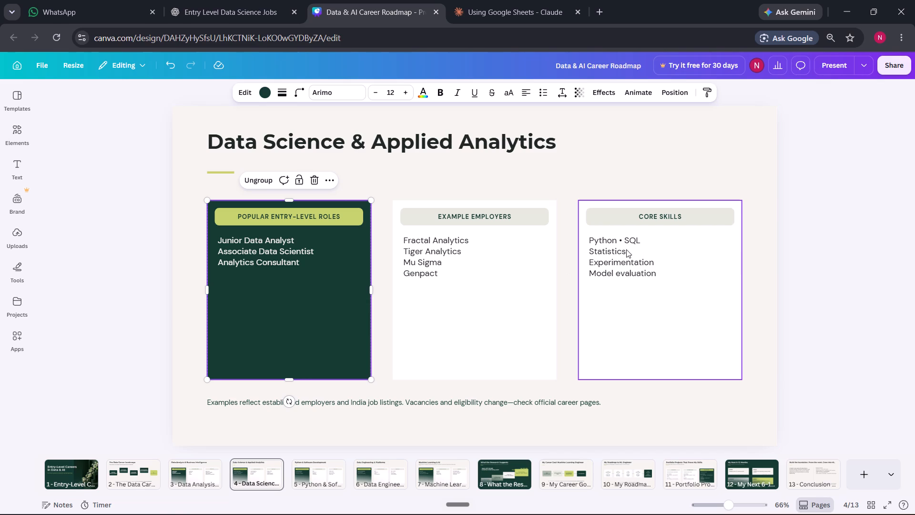
Page back and forth through slides 2 to 7 to compare the career-domain slides' roles, employers, skills and footnotes.
click(317, 480)
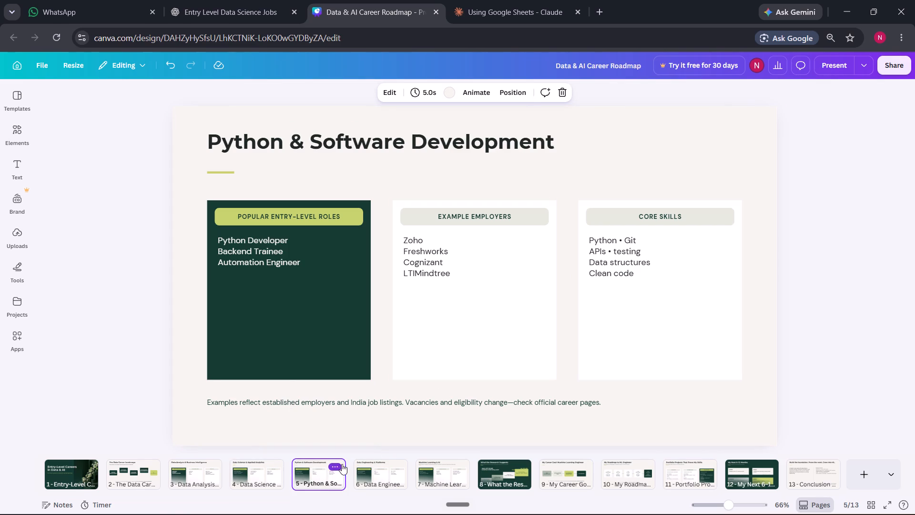
click(366, 474)
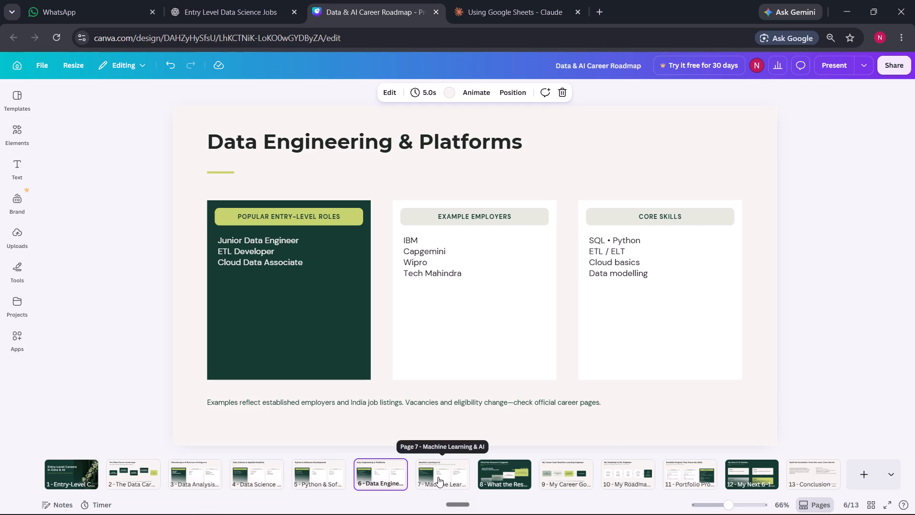
click(438, 477)
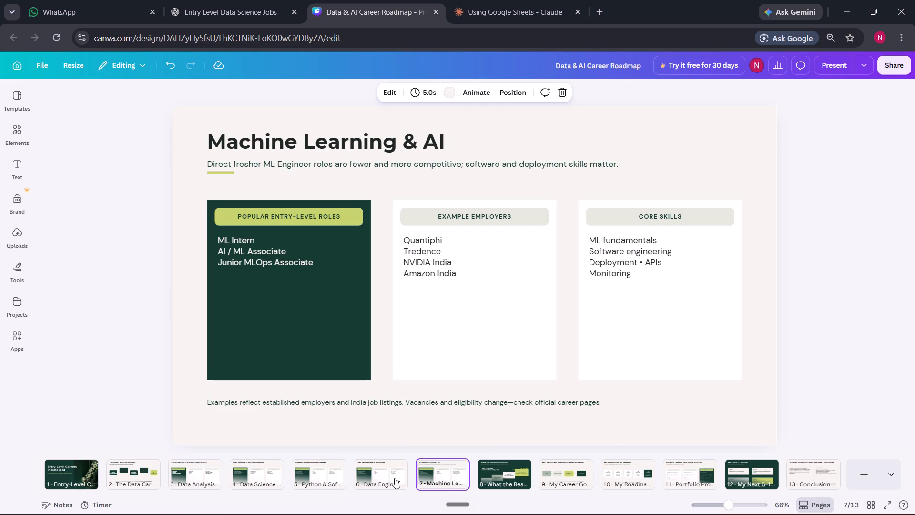
click(379, 478)
click(320, 475)
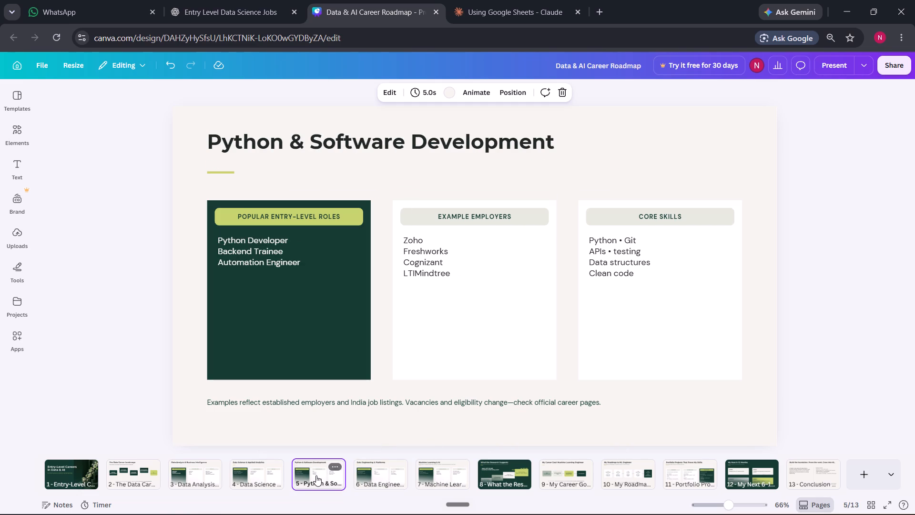
click(262, 477)
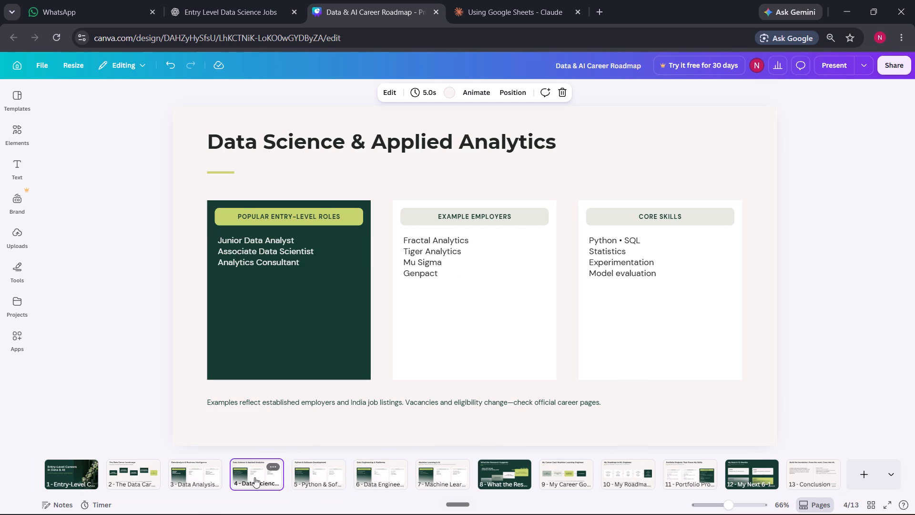
click(203, 475)
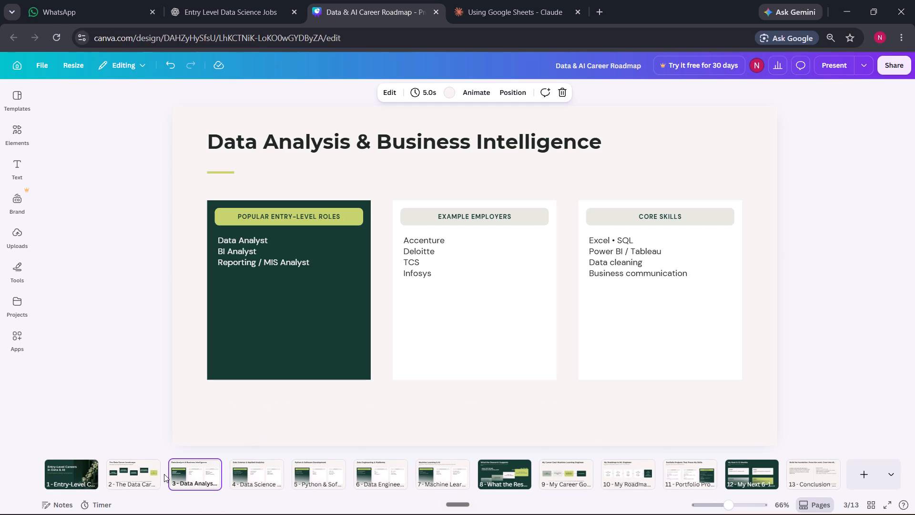
click(149, 475)
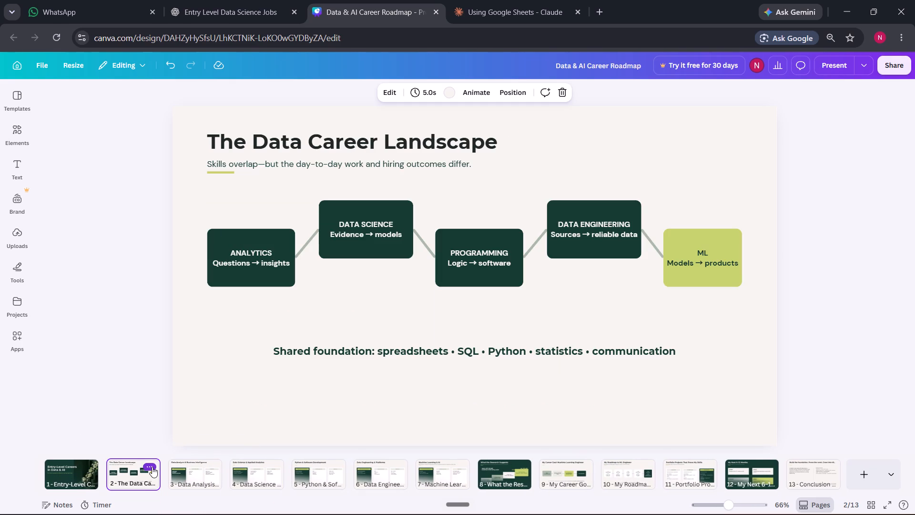
click(310, 476)
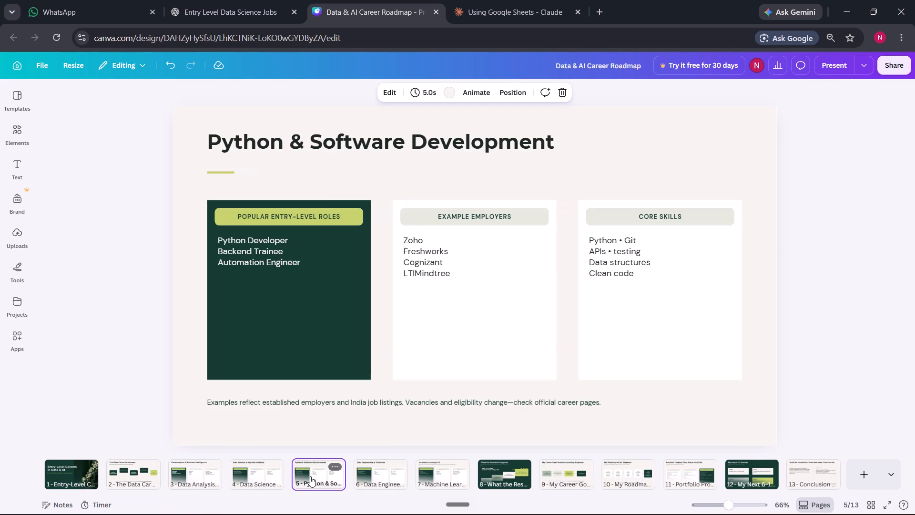
click(368, 475)
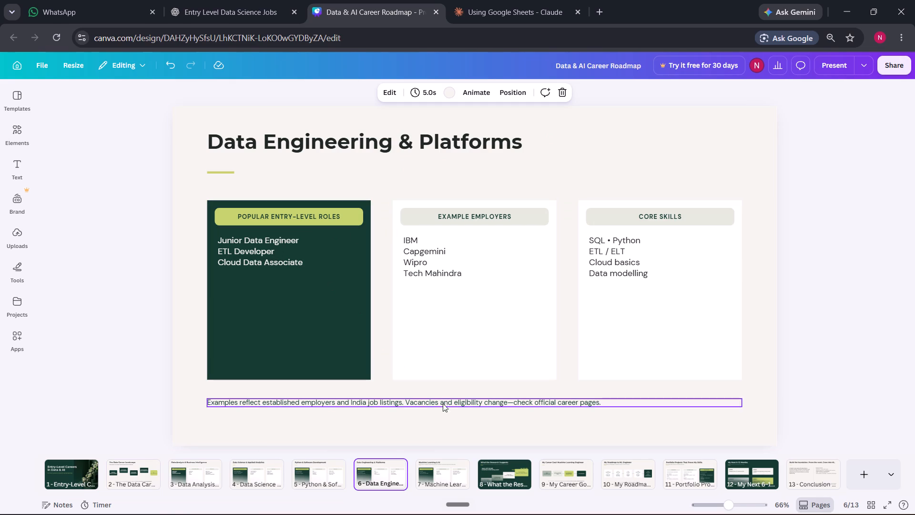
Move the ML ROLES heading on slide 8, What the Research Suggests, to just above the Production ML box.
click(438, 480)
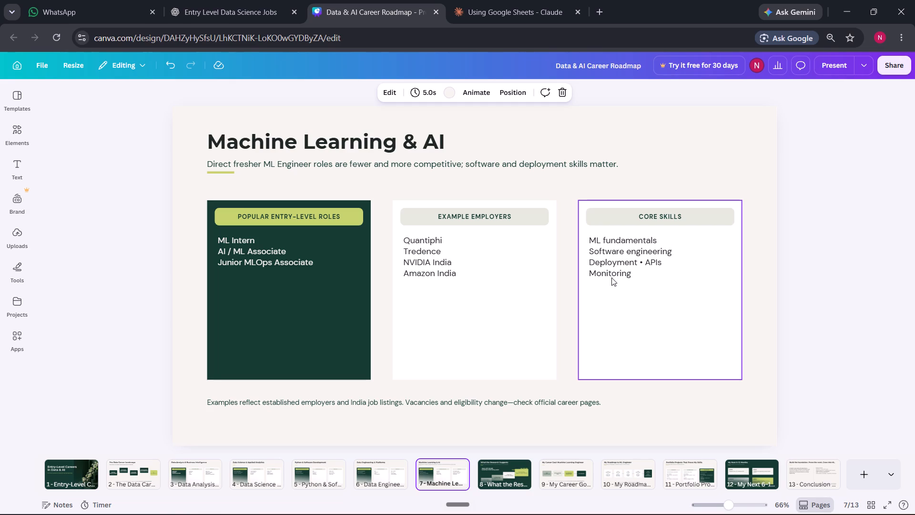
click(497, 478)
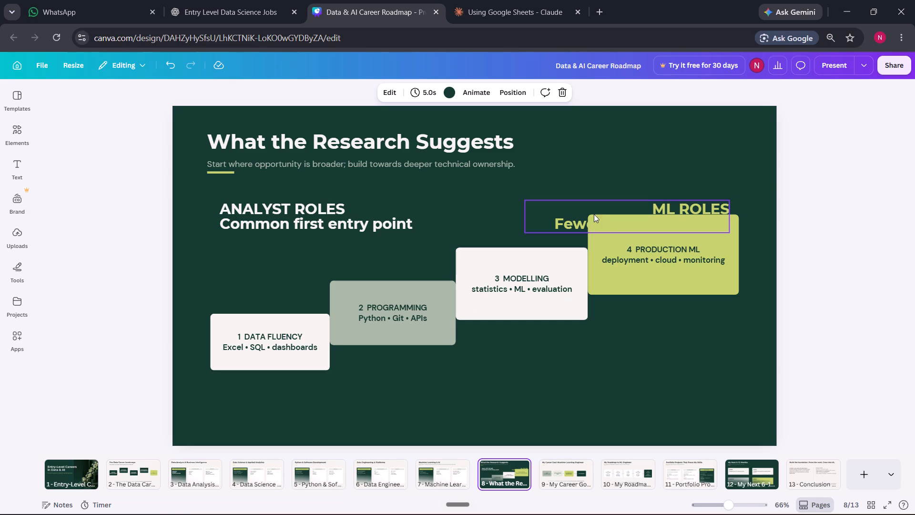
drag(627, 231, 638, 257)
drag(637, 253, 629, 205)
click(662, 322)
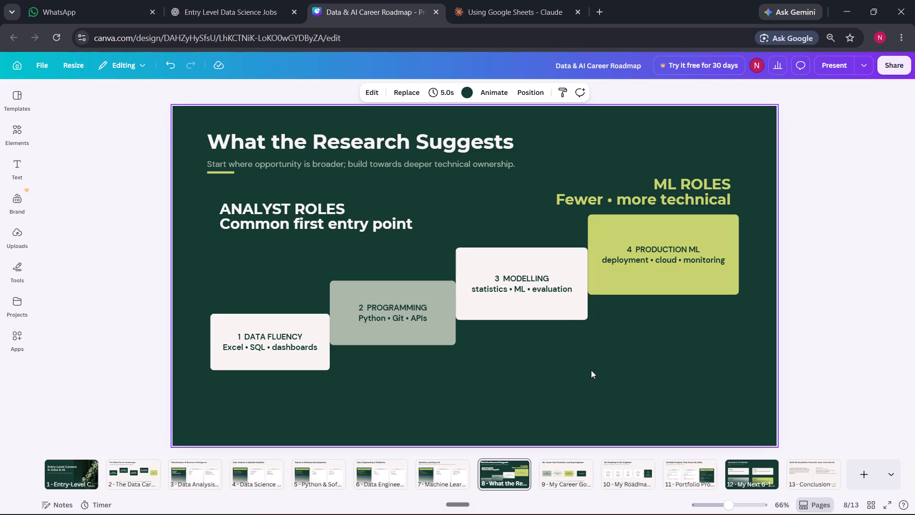
Examine the career path boxes on slide 9 and the subtitle and five roadmap stages on slide 10.
click(569, 481)
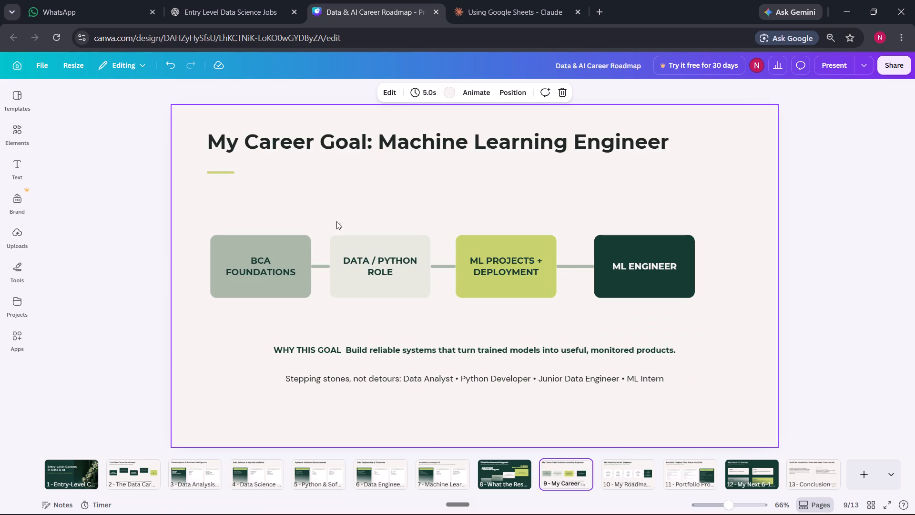
click(269, 264)
click(342, 278)
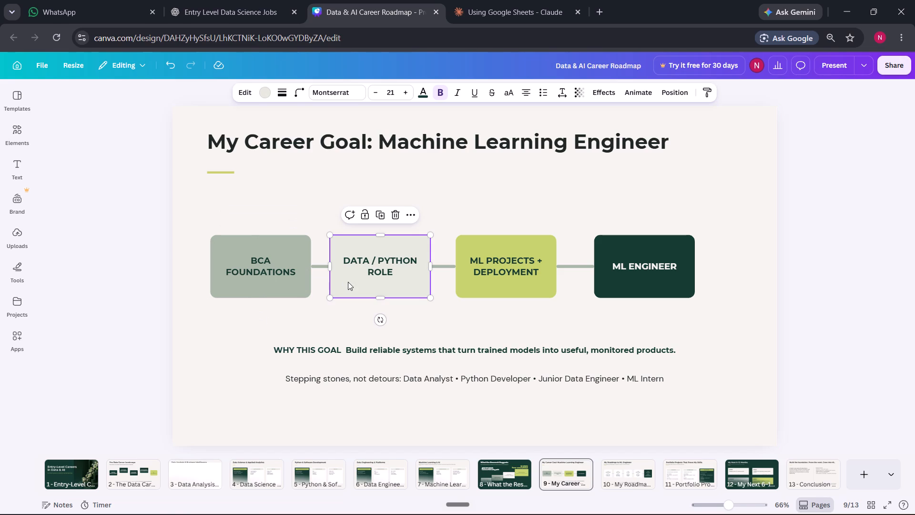
click(483, 293)
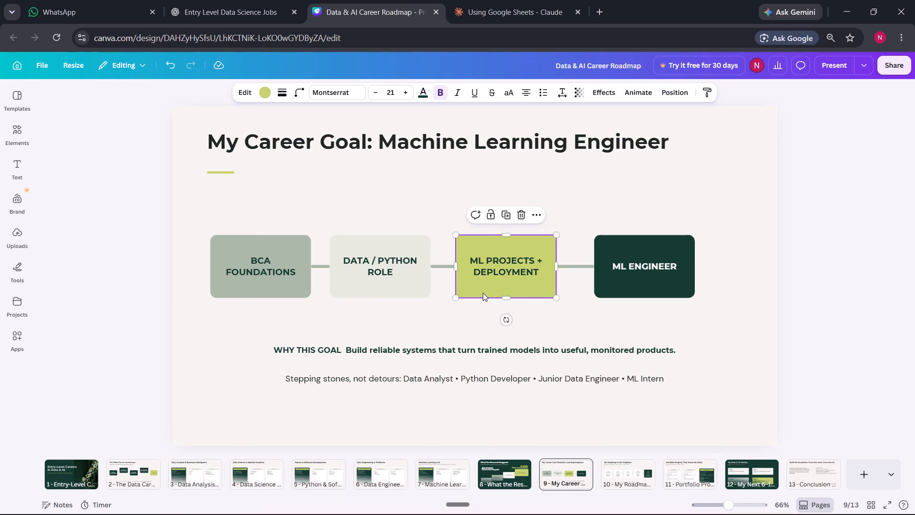
click(636, 290)
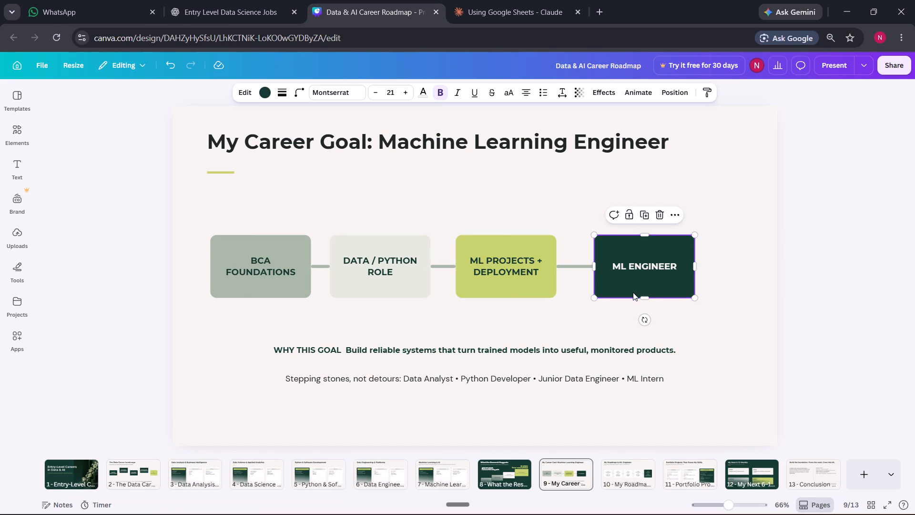
click(272, 284)
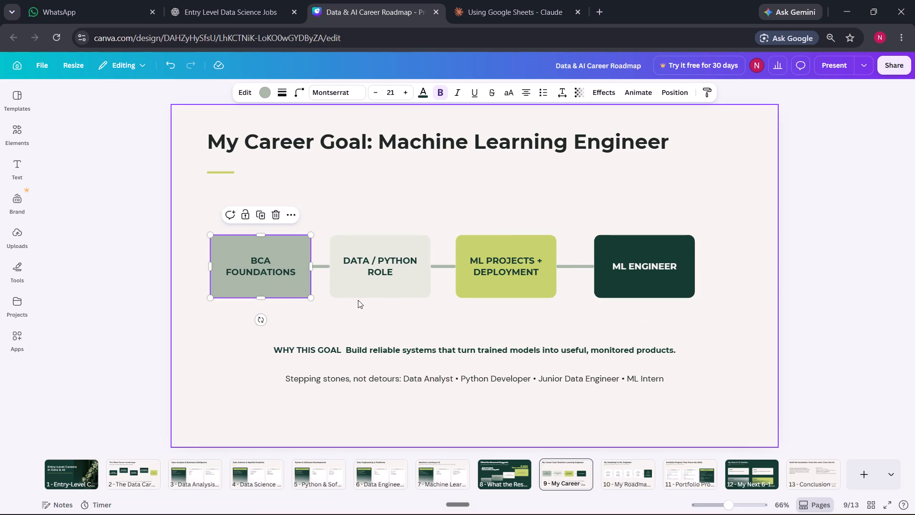
click(396, 315)
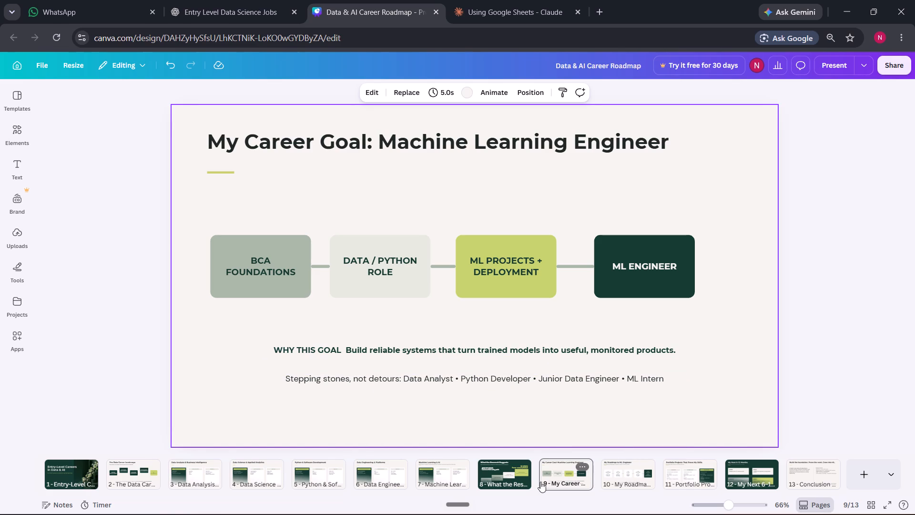
click(615, 477)
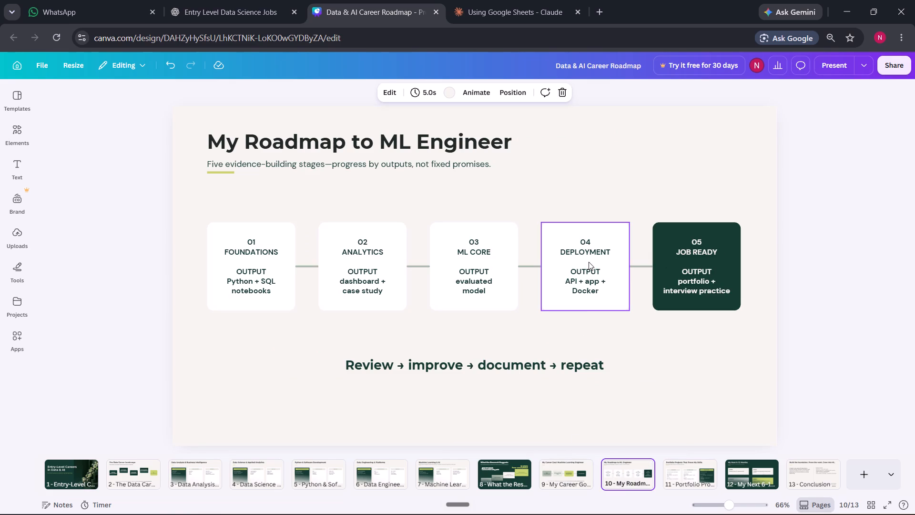
click(549, 463)
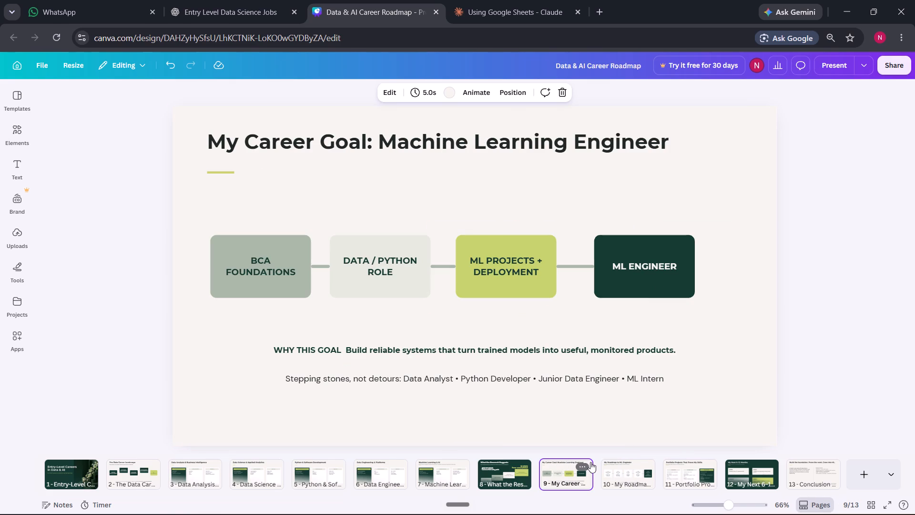
click(621, 467)
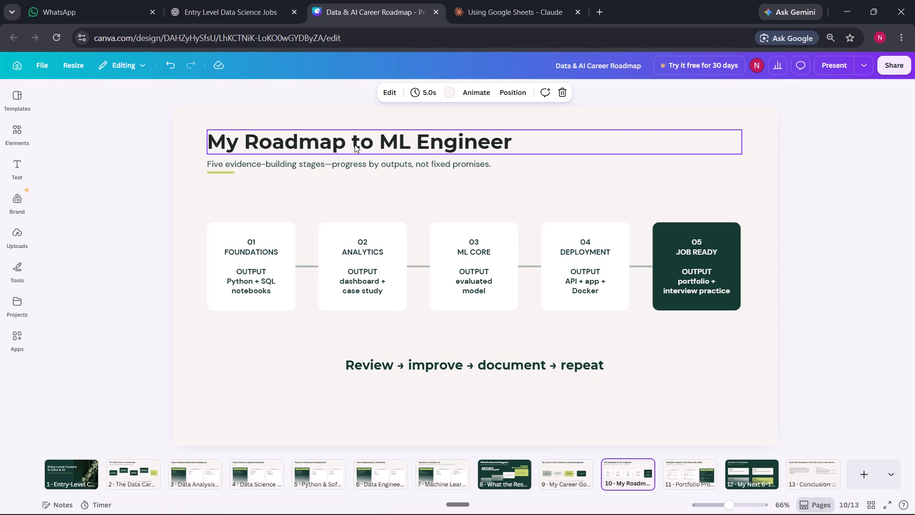
click(241, 166)
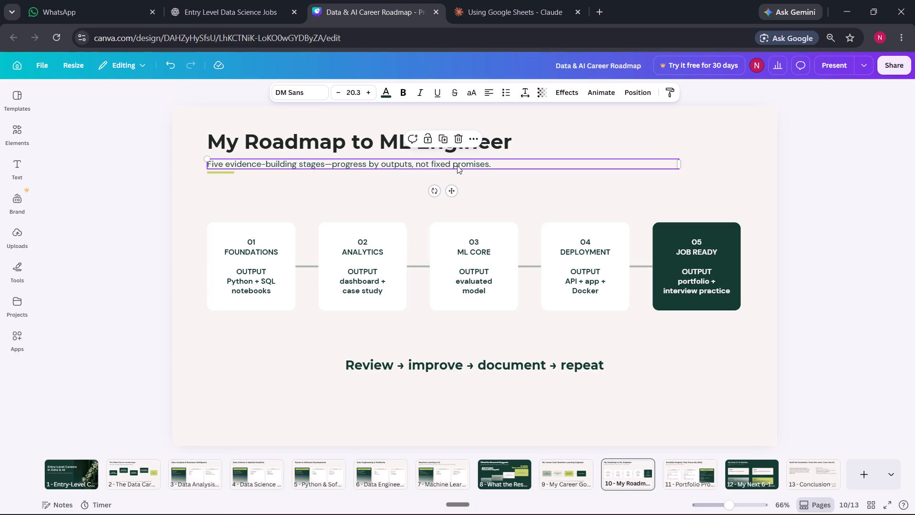
click(274, 338)
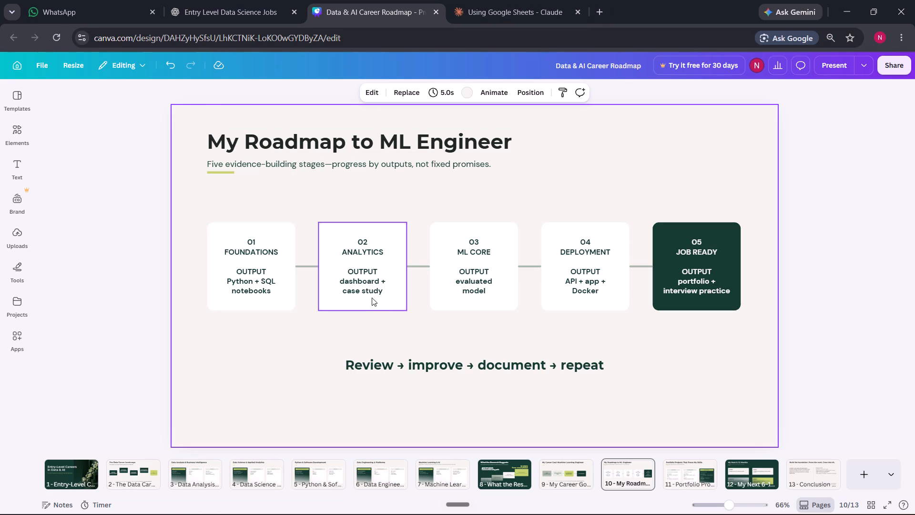
click(451, 264)
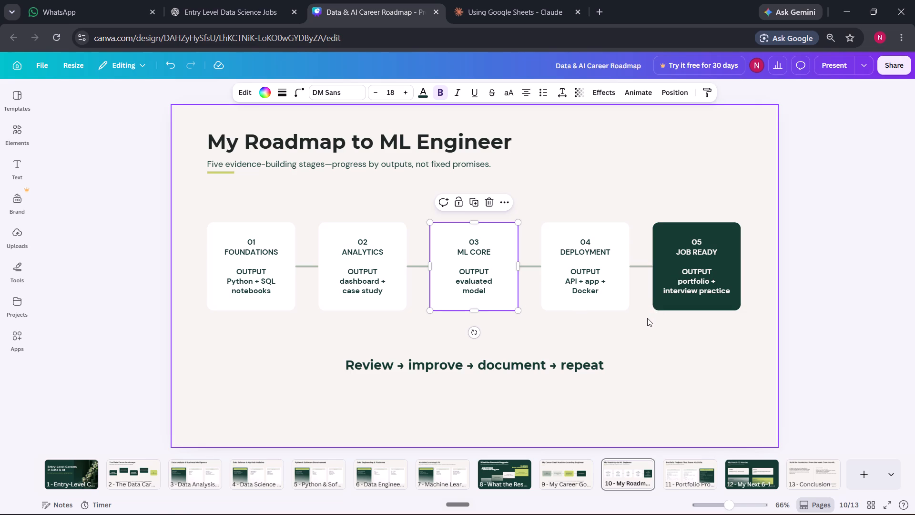
Review the portfolio projects, 6–12 month plan and conclusion with research sources on slides 11 to 13.
click(690, 474)
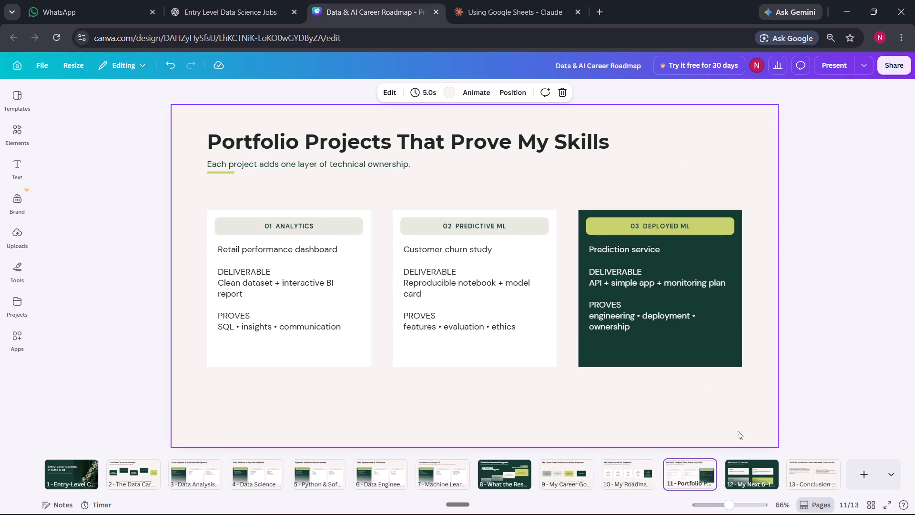
click(748, 472)
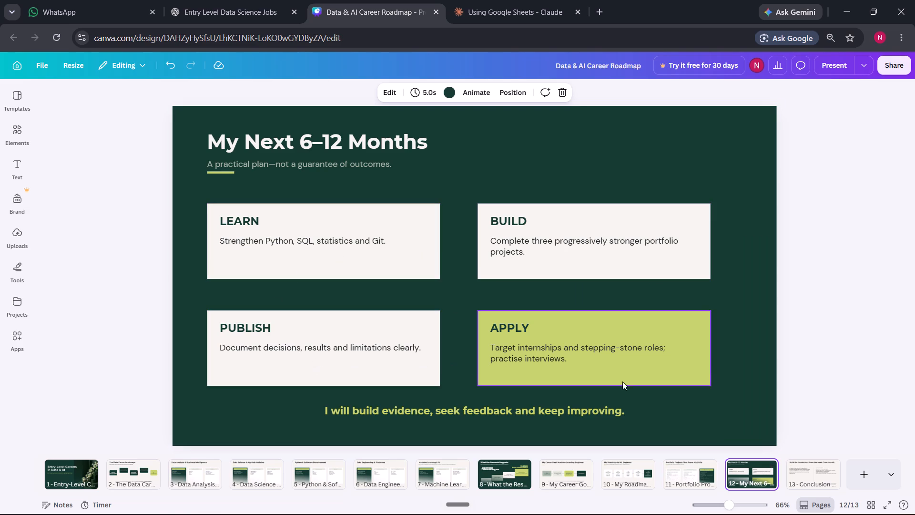
click(696, 400)
click(807, 470)
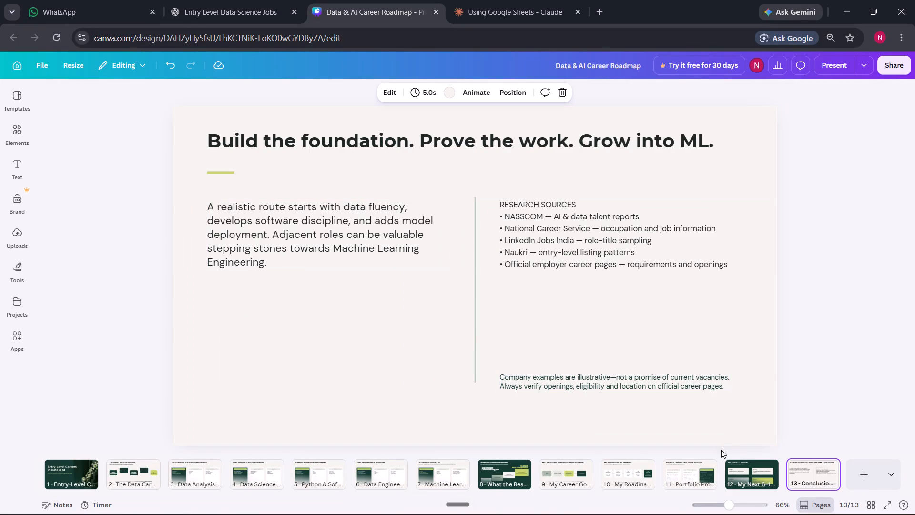
scroll(807, 460, down, 1)
scroll(785, 467, up, 1)
Go back to slide 2 and review the career landscape and domain slides through slide 5, Python & Software Development.
click(127, 465)
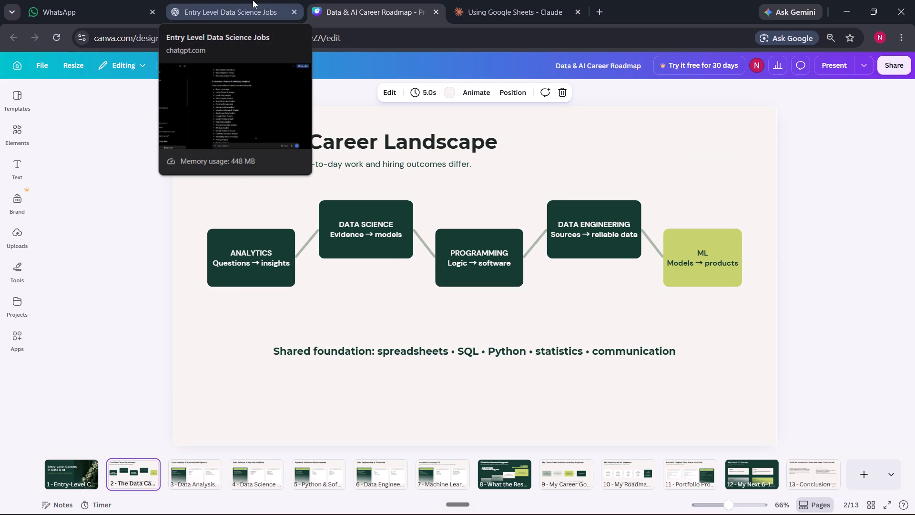
click(869, 237)
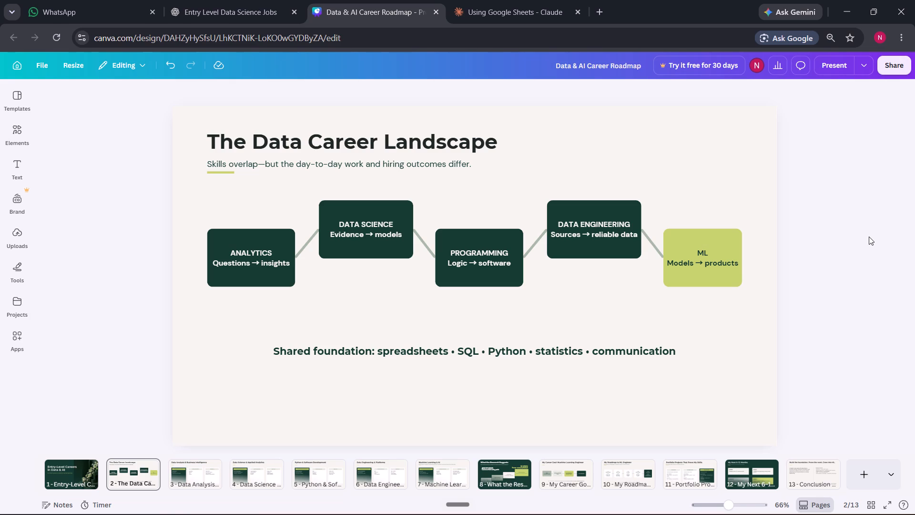
click(215, 471)
click(259, 478)
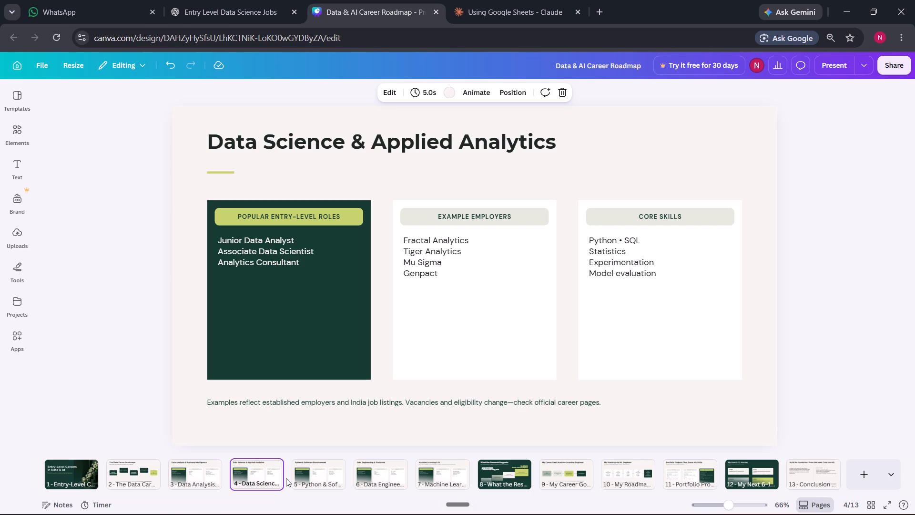
click(310, 472)
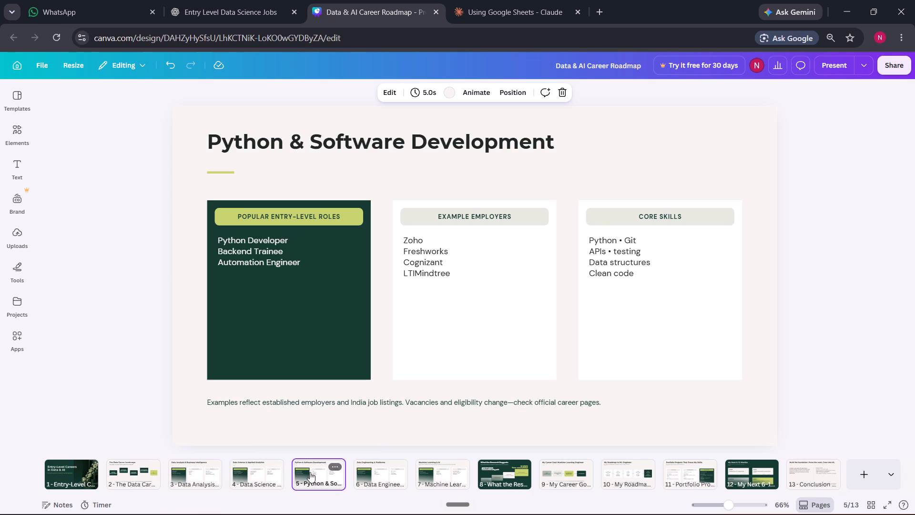
click(252, 470)
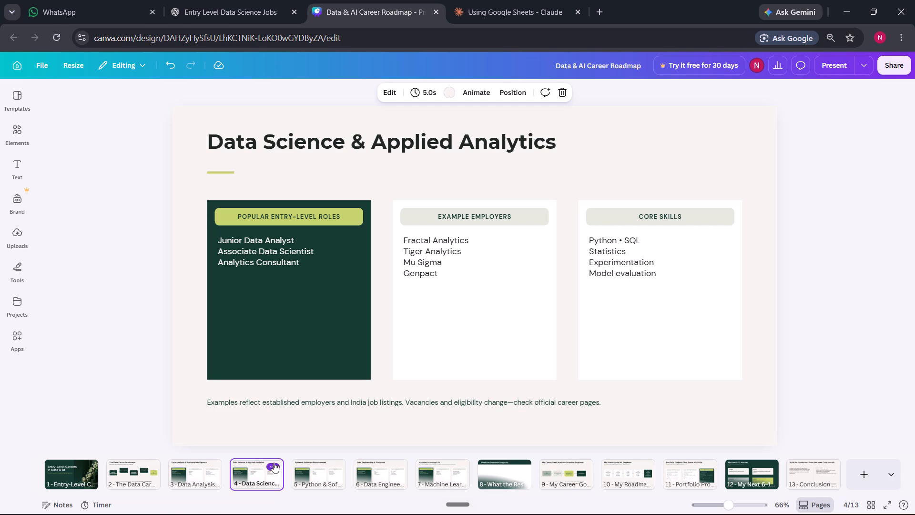
click(321, 476)
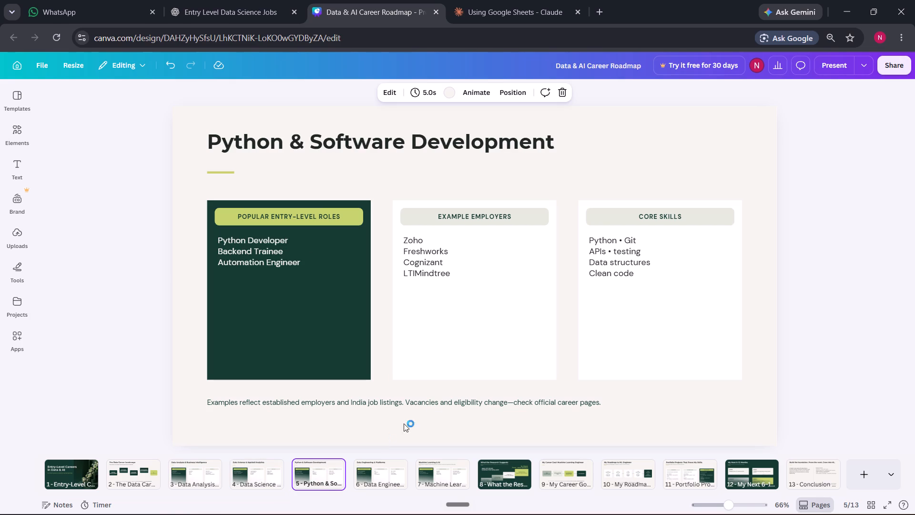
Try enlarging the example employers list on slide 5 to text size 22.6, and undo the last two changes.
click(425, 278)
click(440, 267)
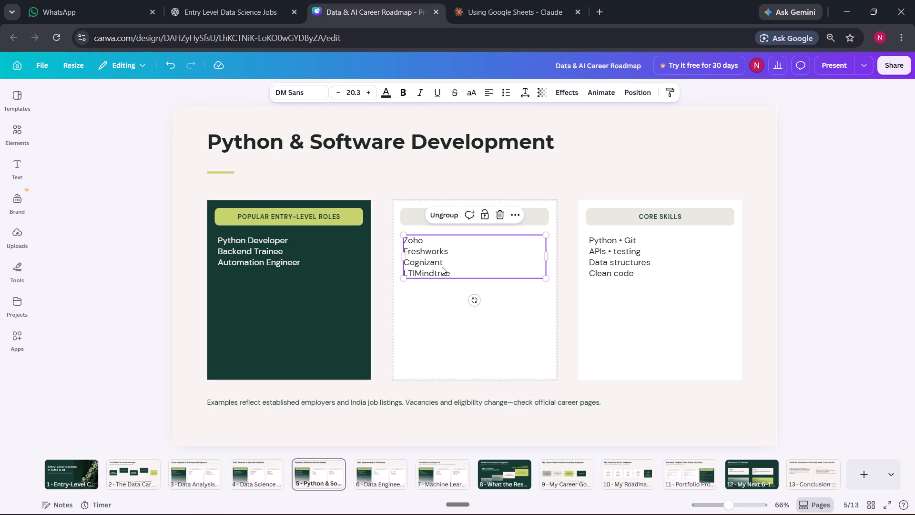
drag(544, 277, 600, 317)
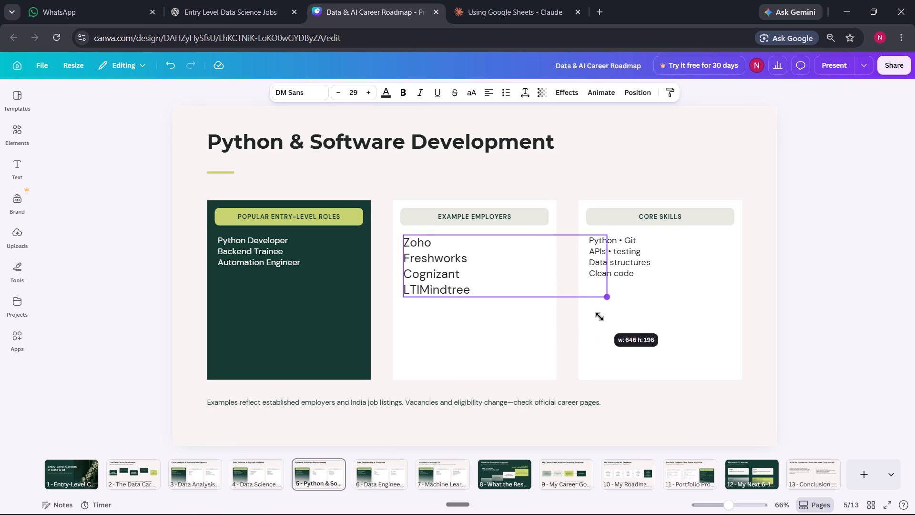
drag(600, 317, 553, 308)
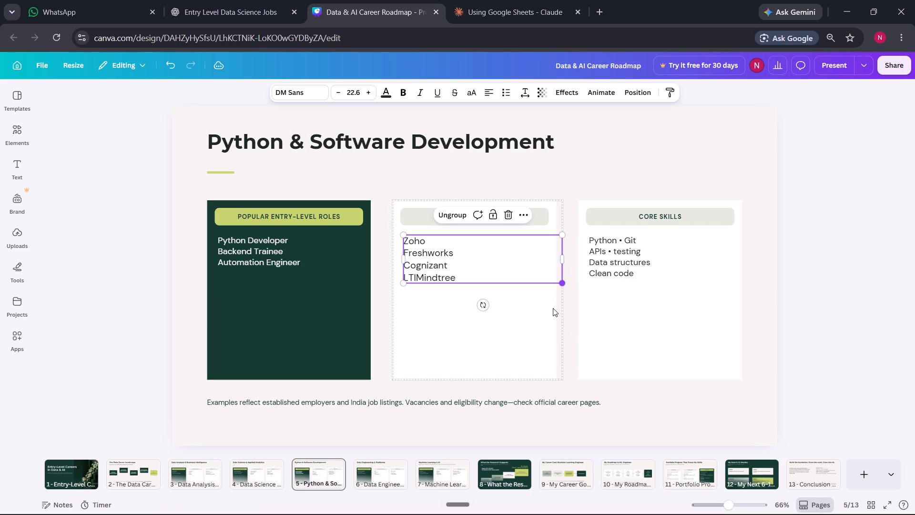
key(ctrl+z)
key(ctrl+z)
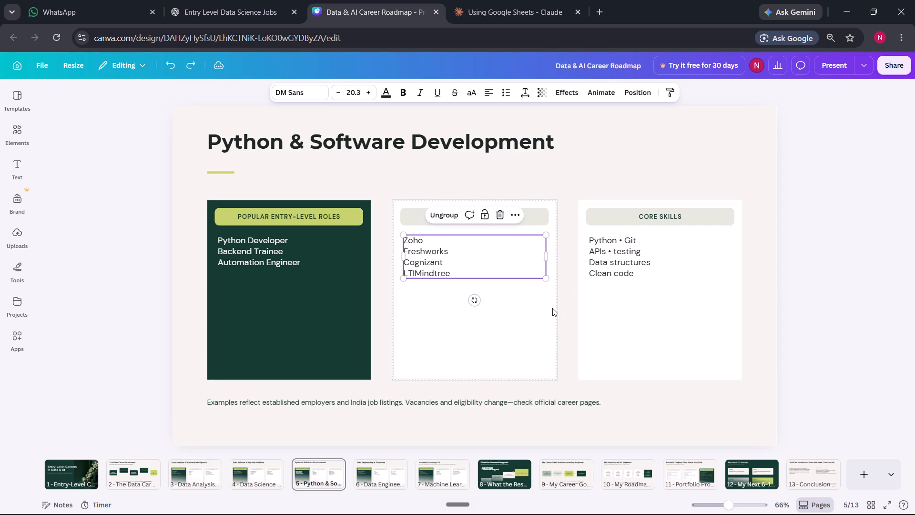
Delete slide 8, What the Research Suggests, from the presentation.
click(559, 483)
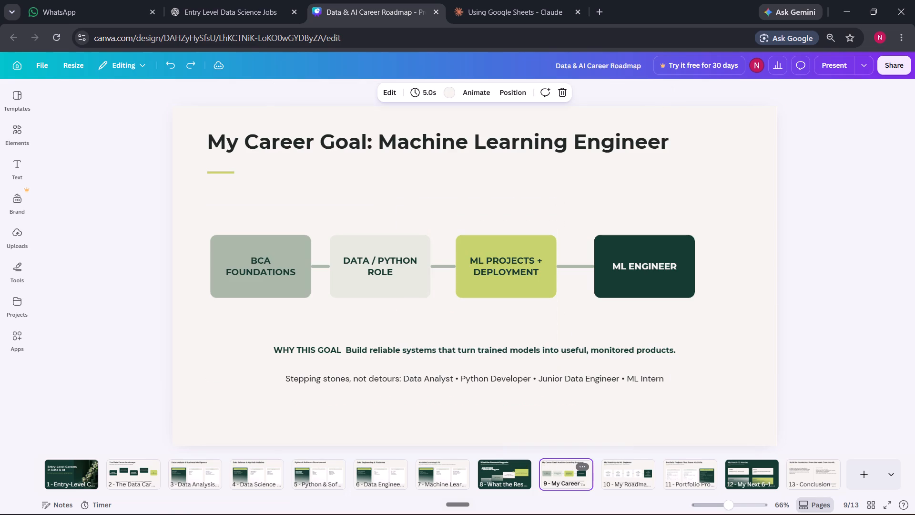
click(506, 472)
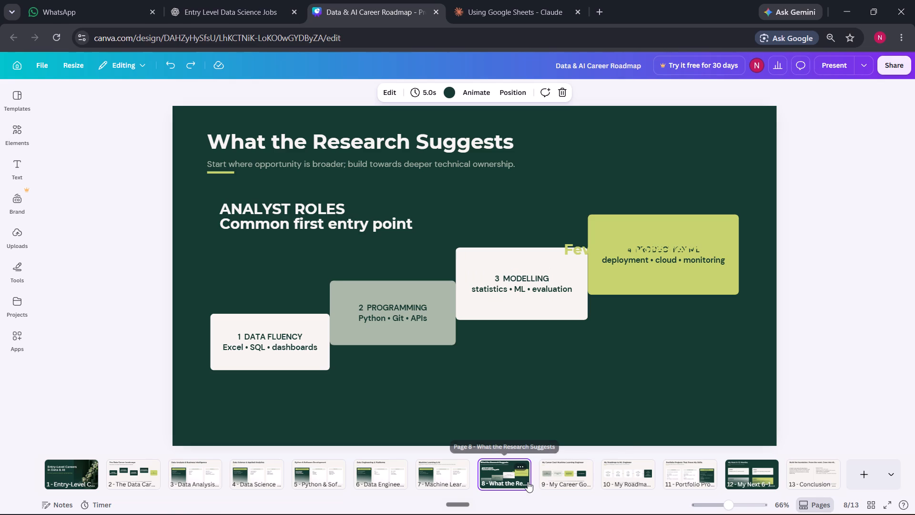
click(520, 463)
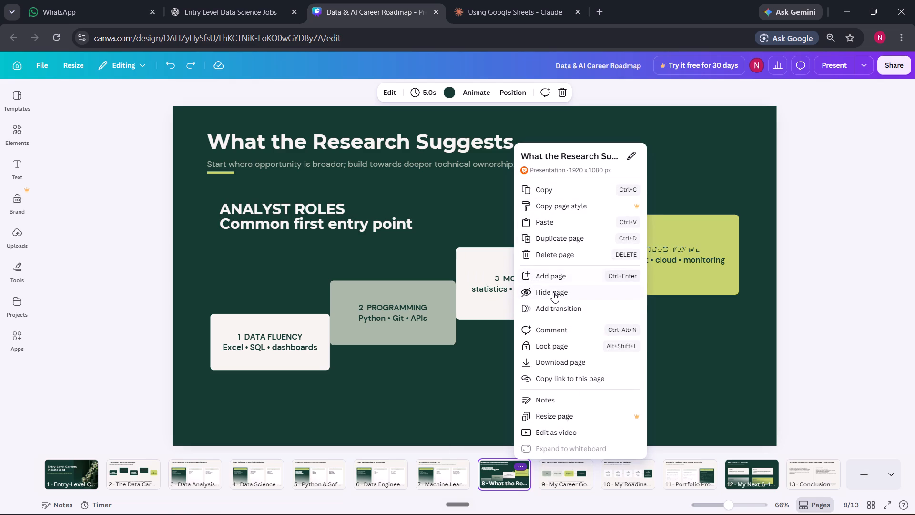
click(542, 252)
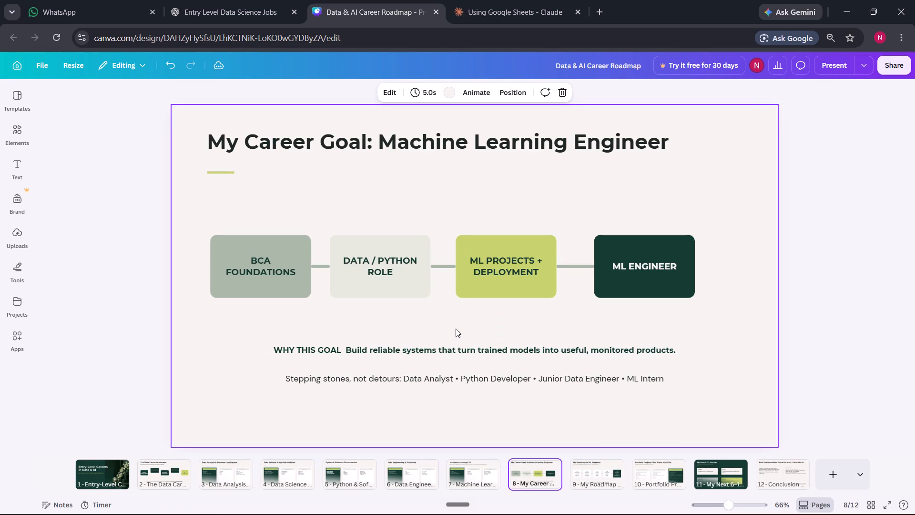
Check the flow boxes on slide 8, My Career Goal: Machine Learning Engineer, and delete that slide from the presentation.
click(366, 310)
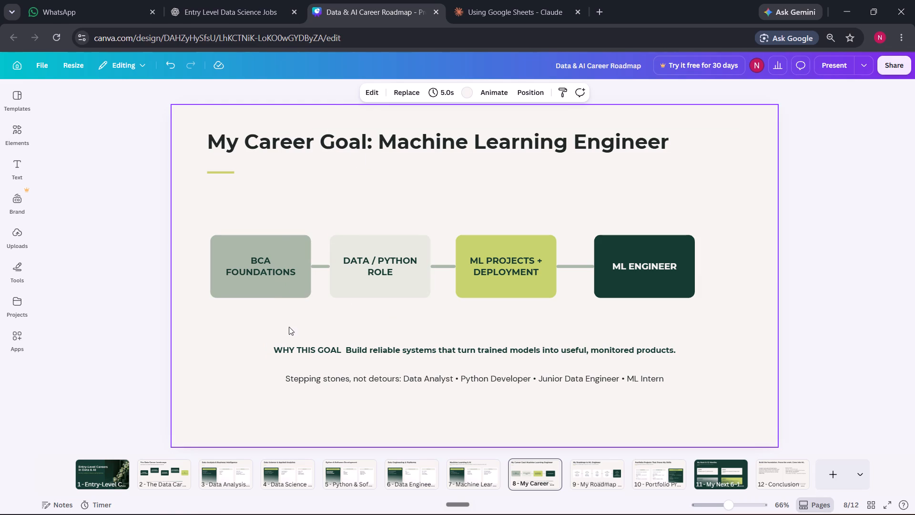
click(268, 283)
click(351, 272)
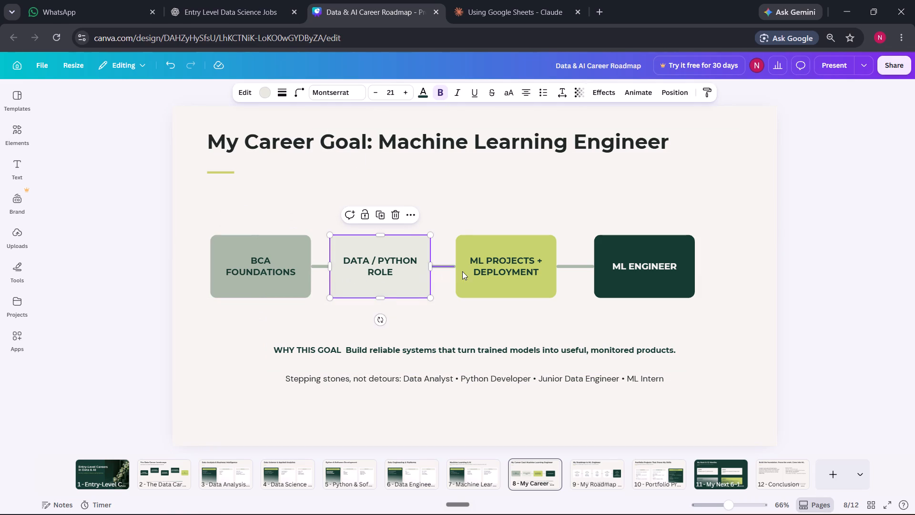
click(486, 271)
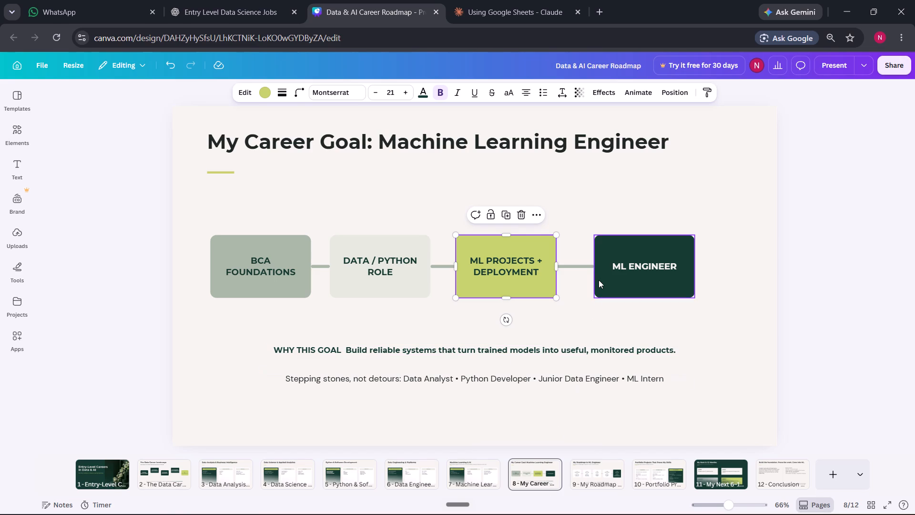
click(545, 480)
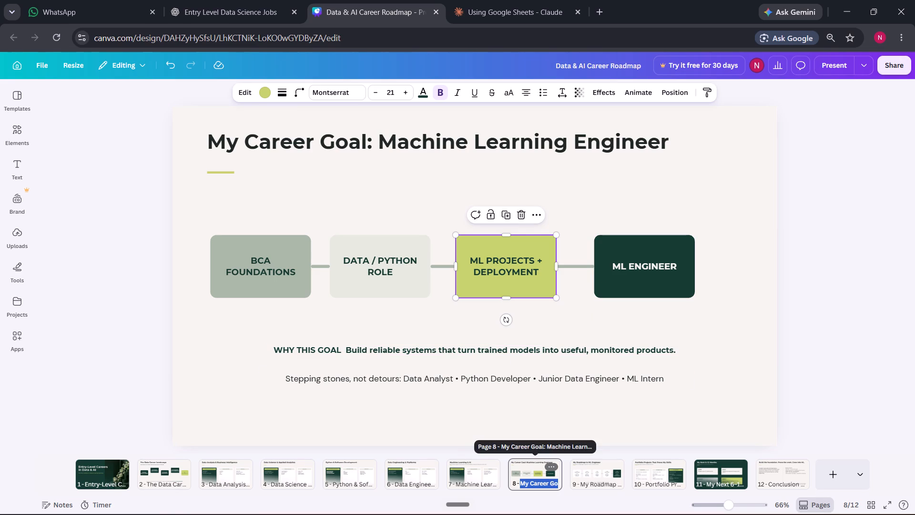
click(553, 469)
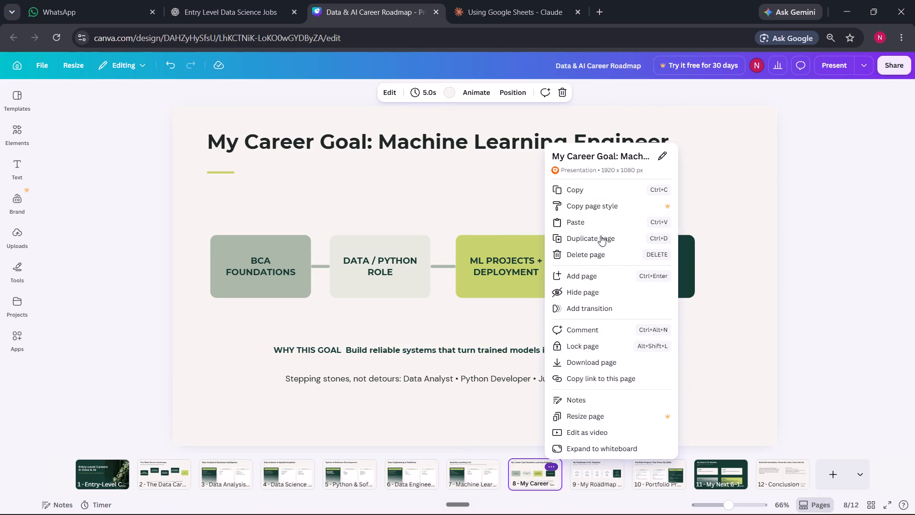
click(597, 252)
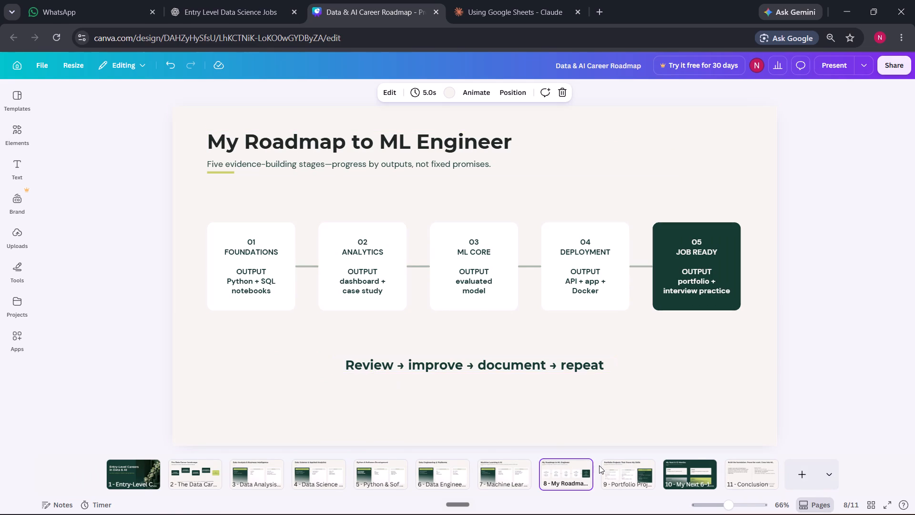
Review the portfolio projects slide, the title slide, the career landscape slide and the Data Analysis & Business Intelligence slide.
click(620, 477)
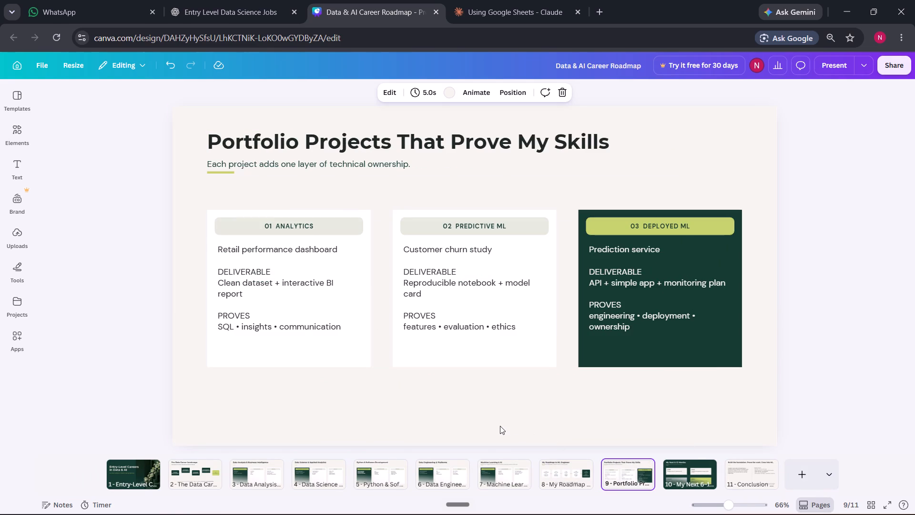
click(110, 479)
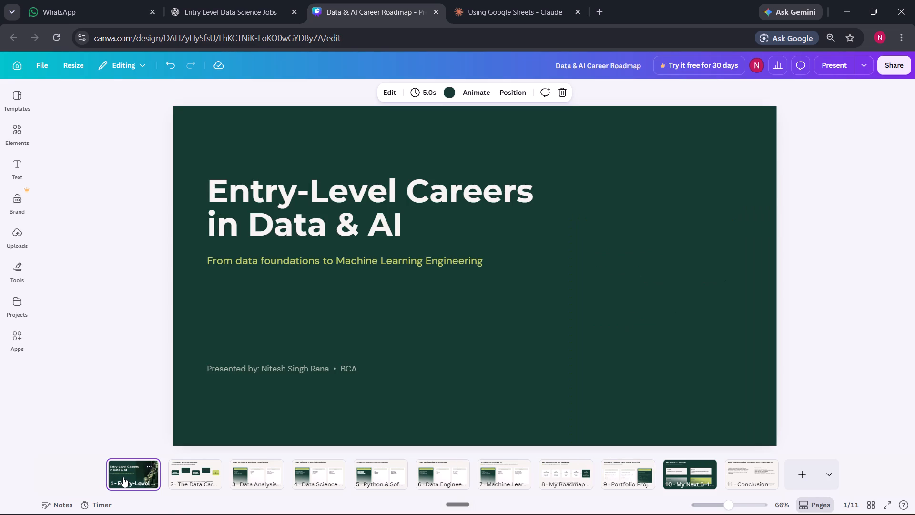
click(194, 476)
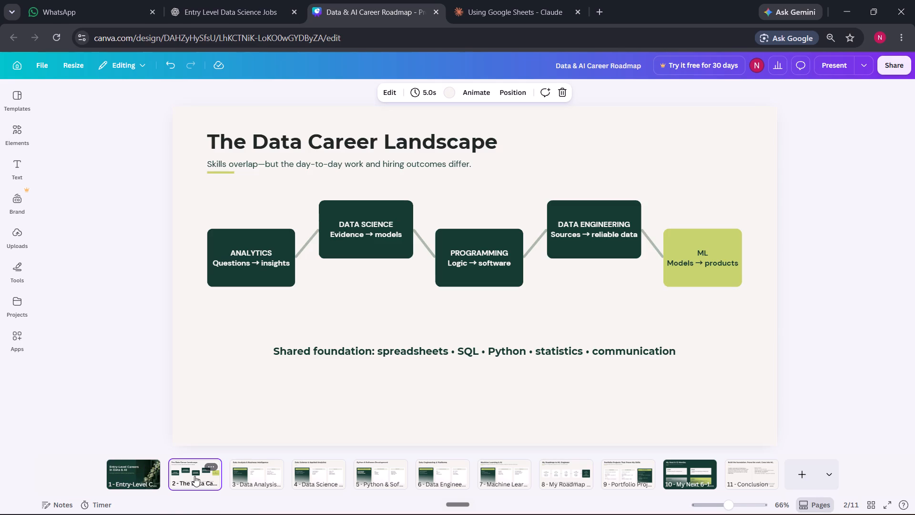
click(245, 475)
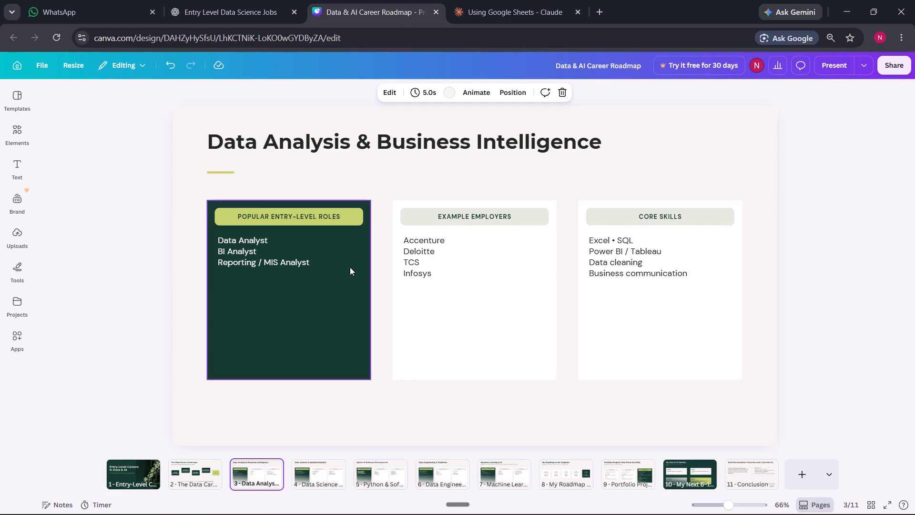
Search Google for "gama ai" in a new browser tab.
click(595, 6)
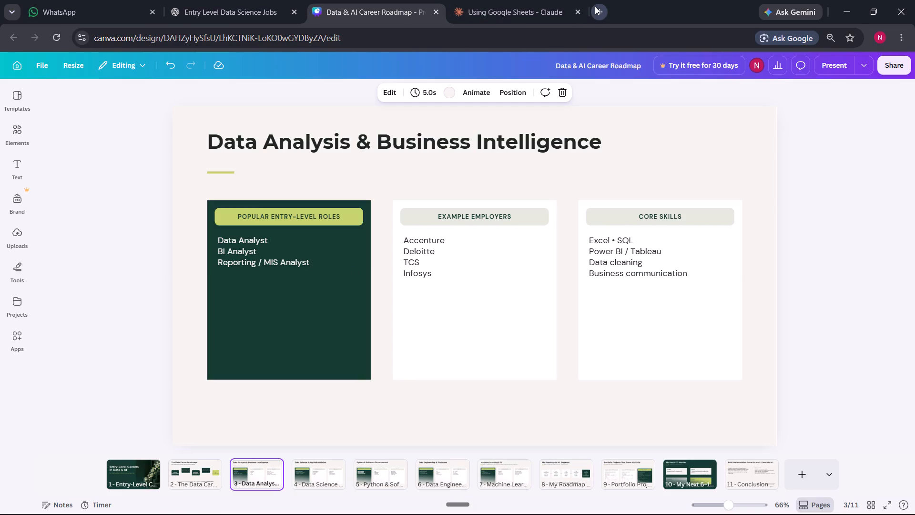
text(gama ai)
key(Return)
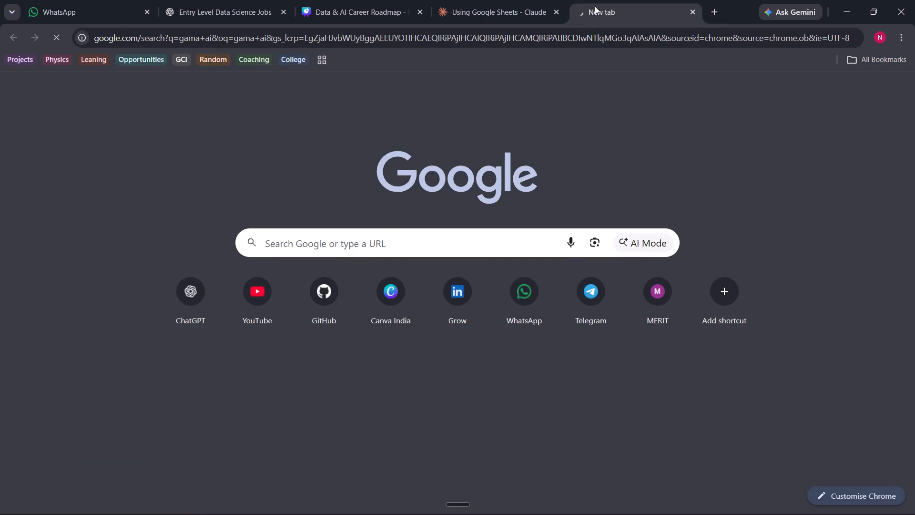
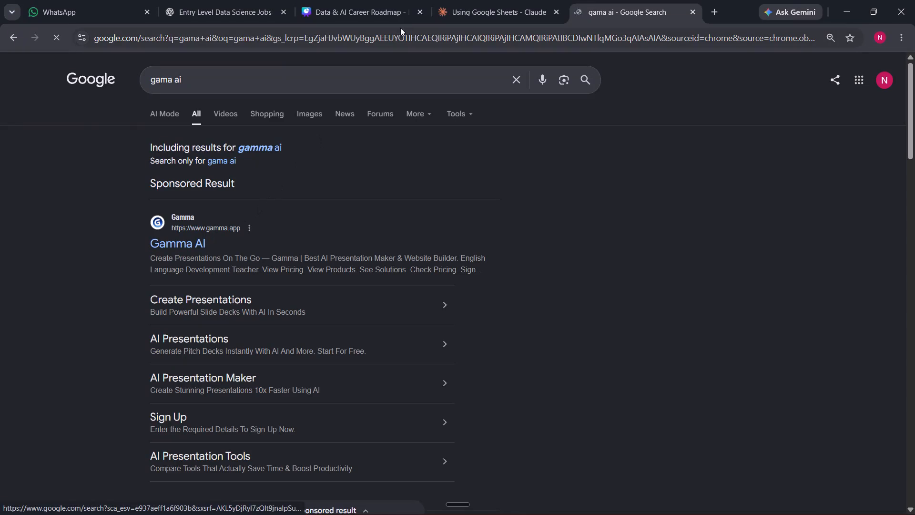
Return to the Canva presentation and review The Data Career Landscape slide and the title slide.
click(473, 0)
drag(394, 0, 461, 0)
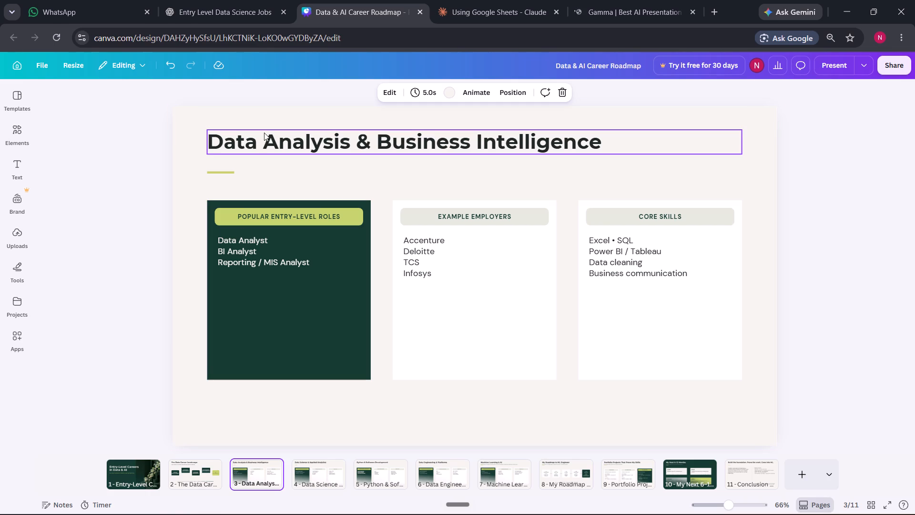
click(197, 475)
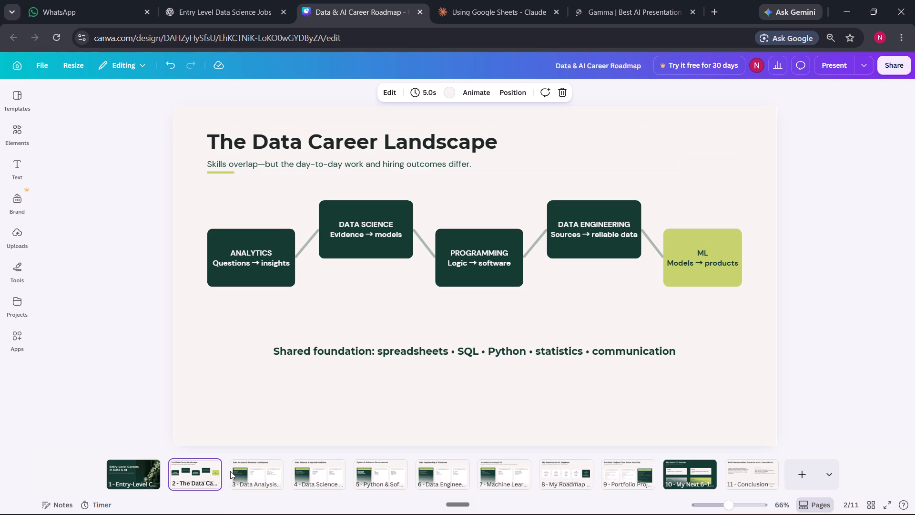
click(144, 481)
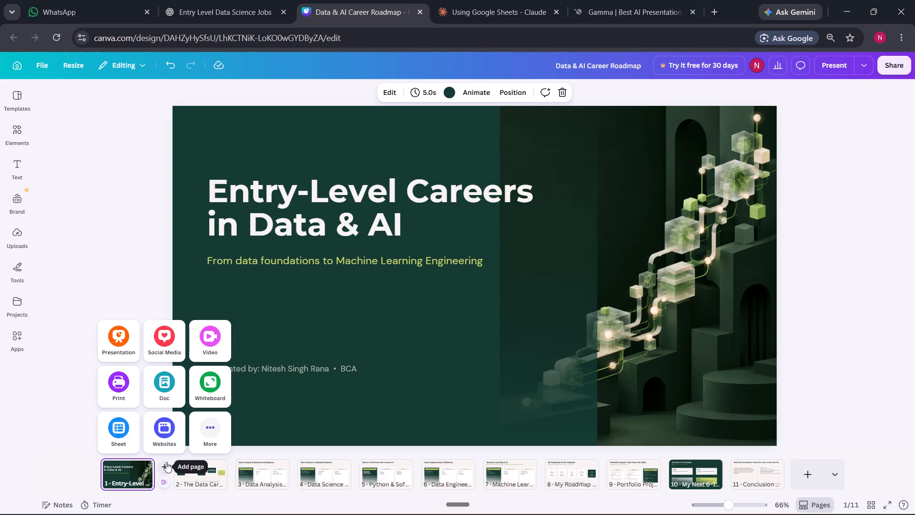
click(94, 243)
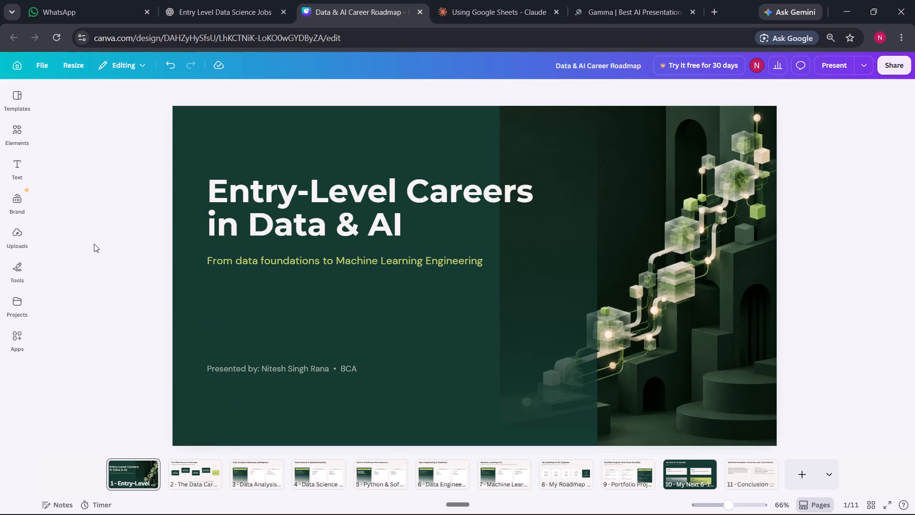
Insert "Science" after "Data" in the title slide's heading so it reads "Entry-Level Careers in Data Science & AI".
click(325, 226)
double_click(325, 226)
click(329, 226)
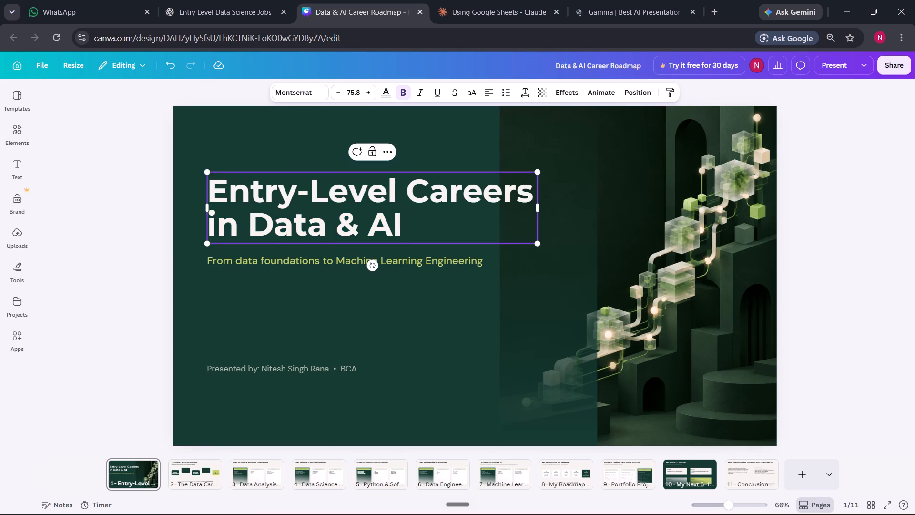
key(space)
text(S)
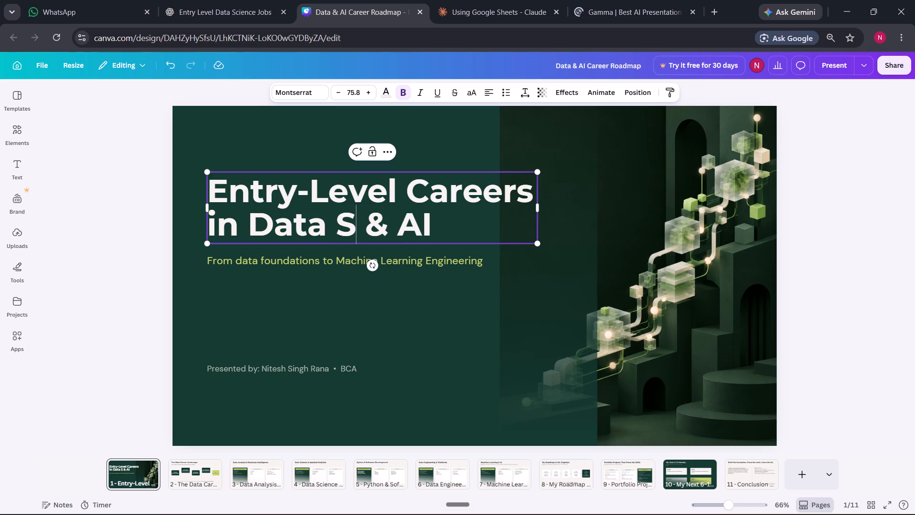
key(shift+c)
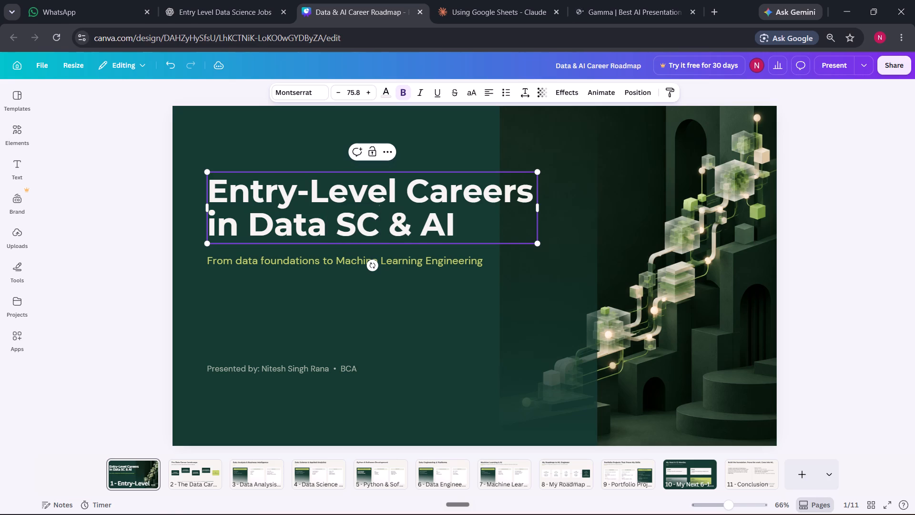
key(BackSpace)
text(cine)
key(BackSpace)
key(BackSpace)
text(ence)
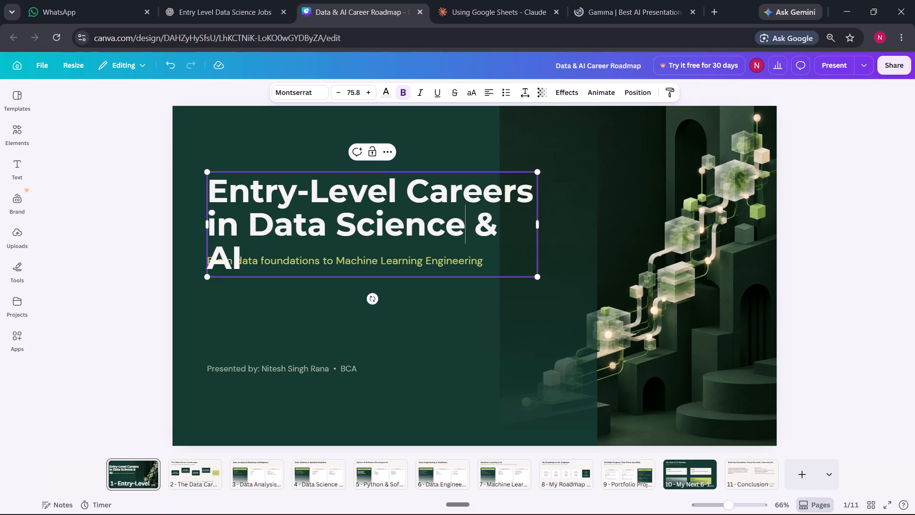
Widen the title slide's heading text box slightly so the heading fits on two lines above the subtitle.
drag(539, 227, 549, 224)
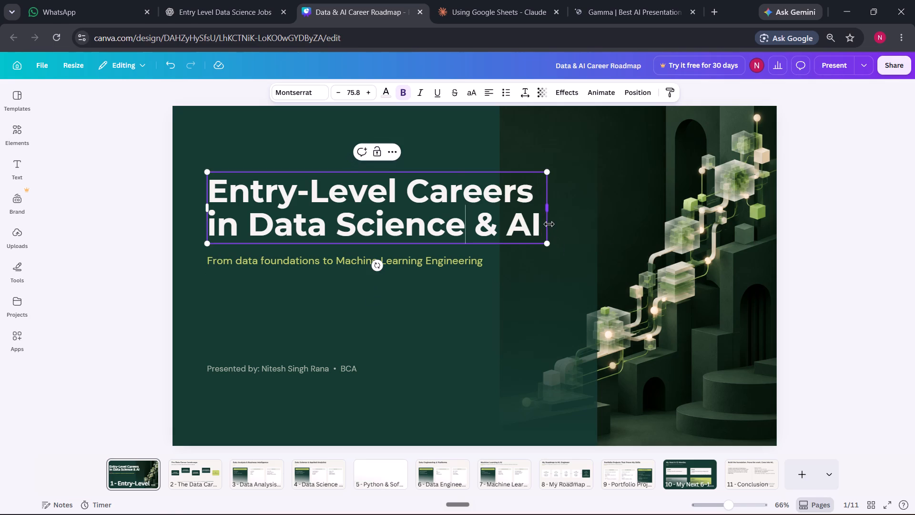
click(537, 270)
click(390, 370)
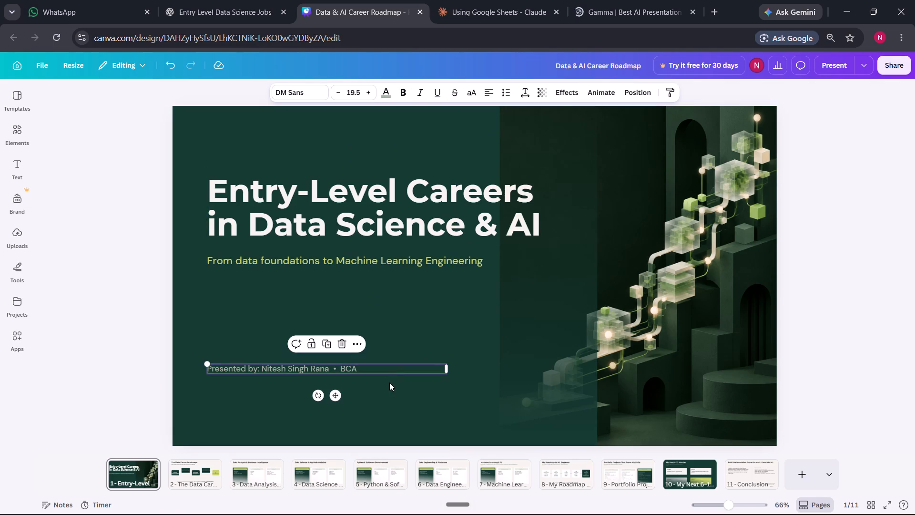
click(387, 397)
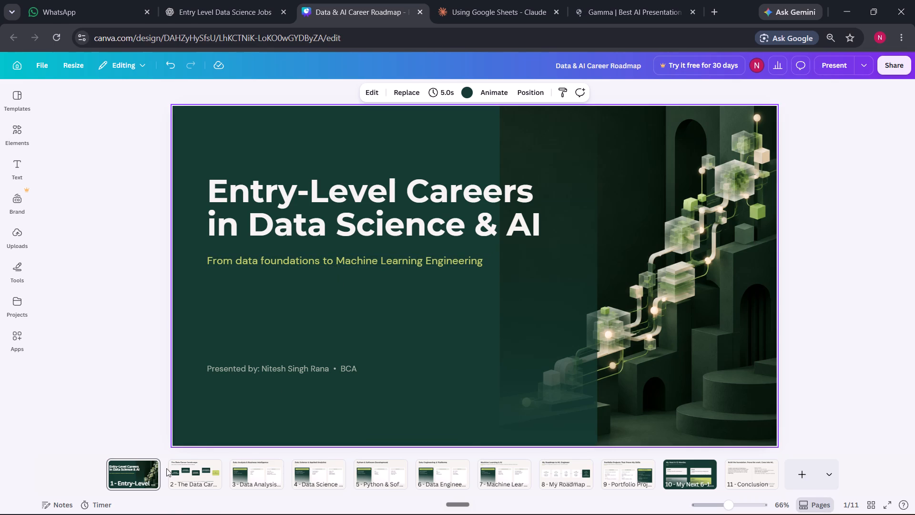
Review the title slide against The Data Career Landscape slide, ending on the landscape slide.
click(186, 478)
click(138, 470)
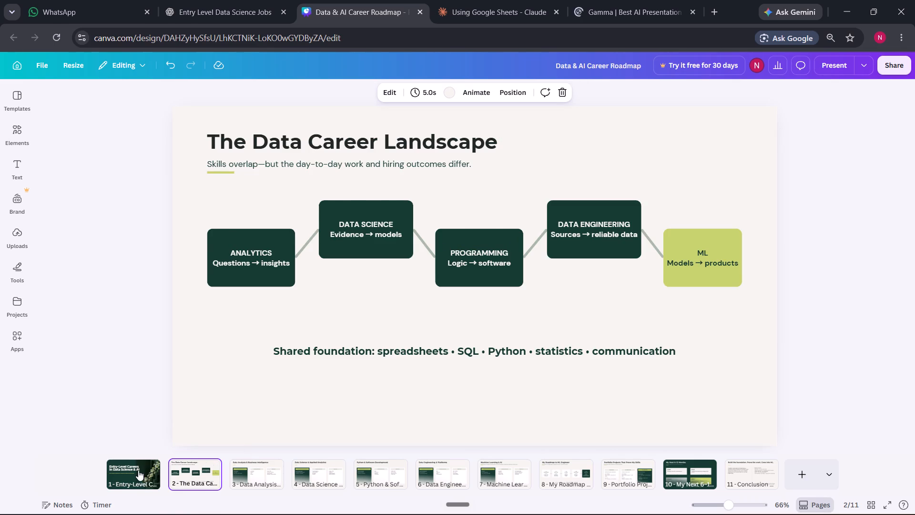
click(195, 472)
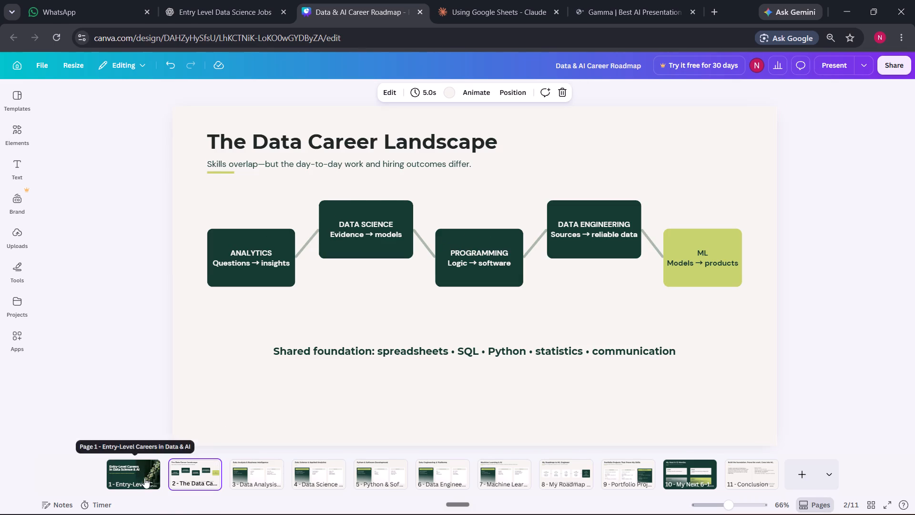
click(144, 478)
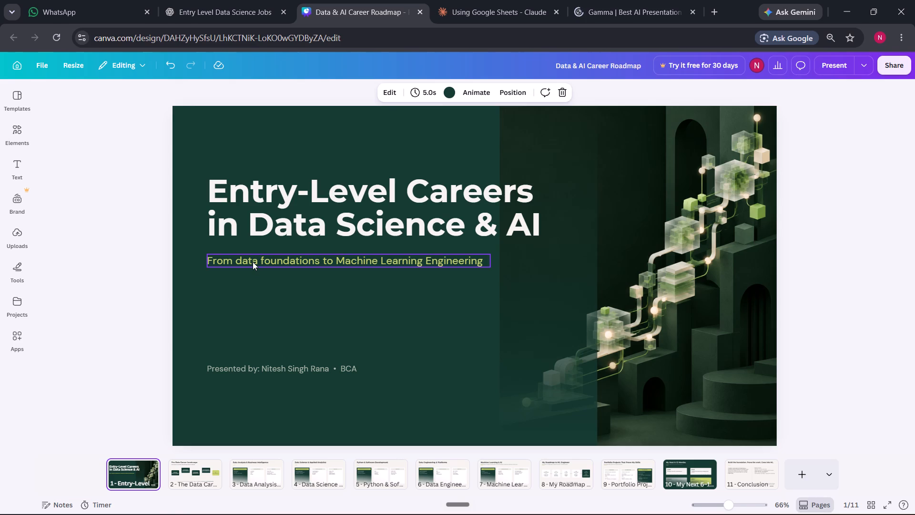
click(212, 483)
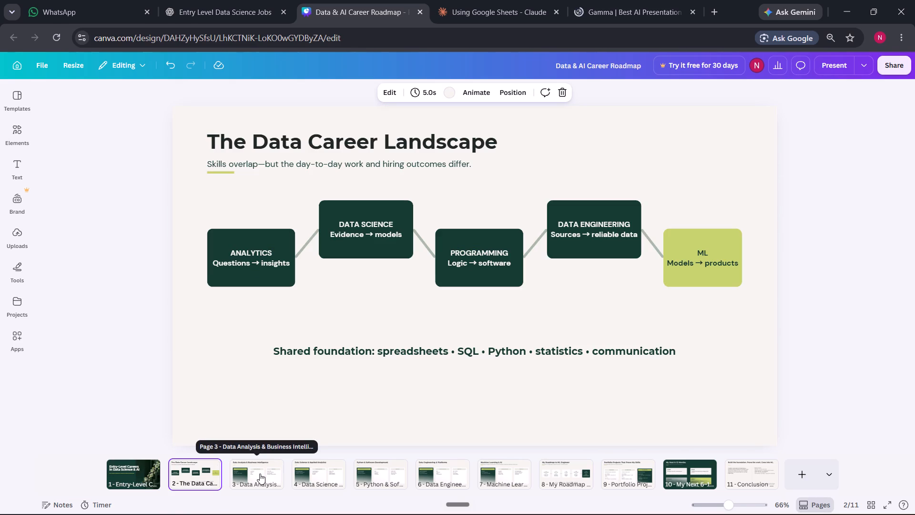
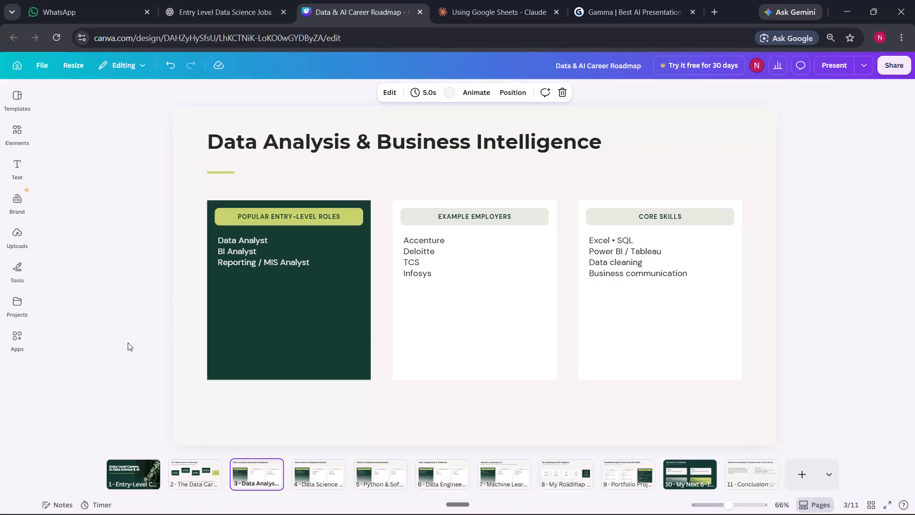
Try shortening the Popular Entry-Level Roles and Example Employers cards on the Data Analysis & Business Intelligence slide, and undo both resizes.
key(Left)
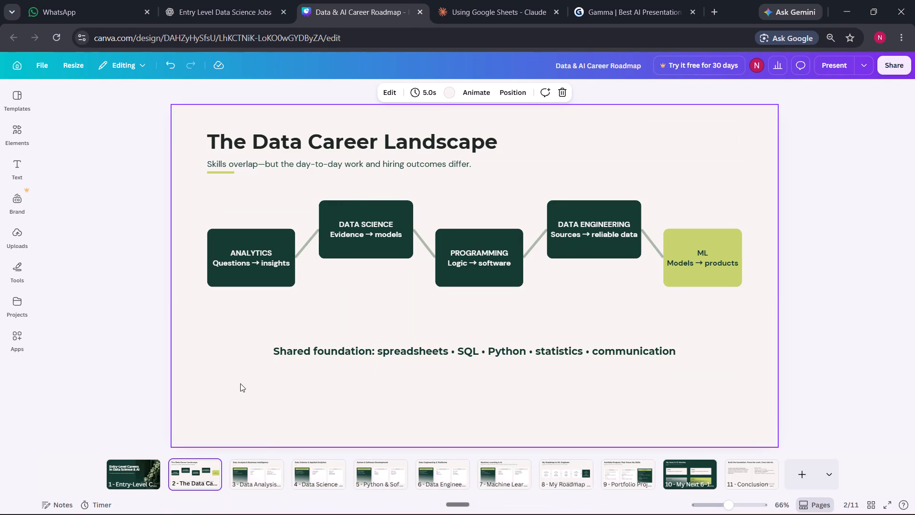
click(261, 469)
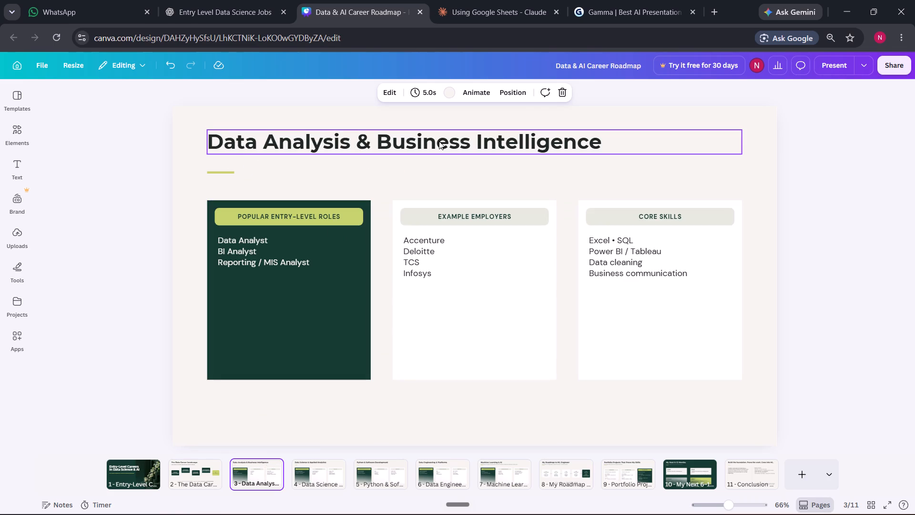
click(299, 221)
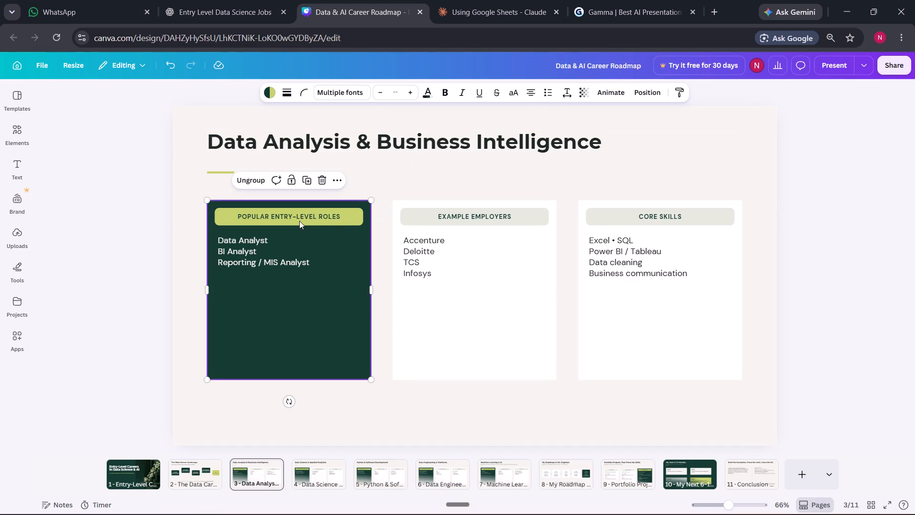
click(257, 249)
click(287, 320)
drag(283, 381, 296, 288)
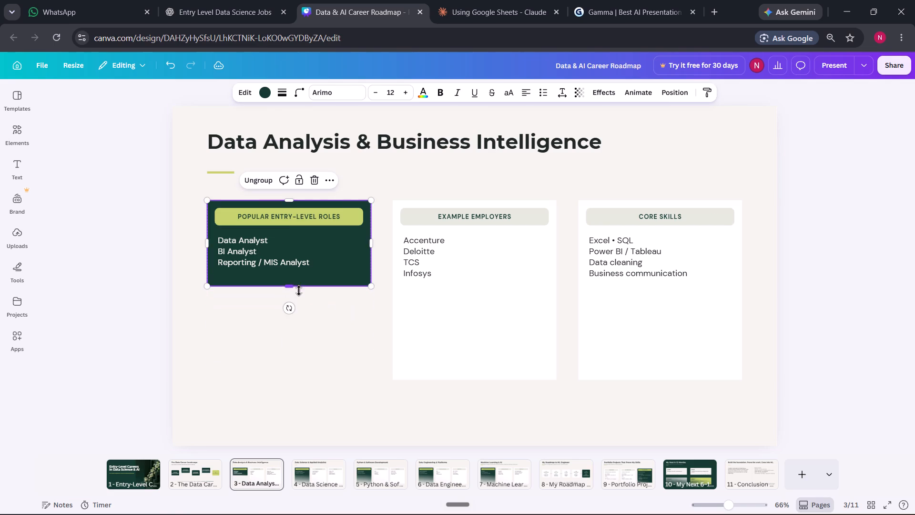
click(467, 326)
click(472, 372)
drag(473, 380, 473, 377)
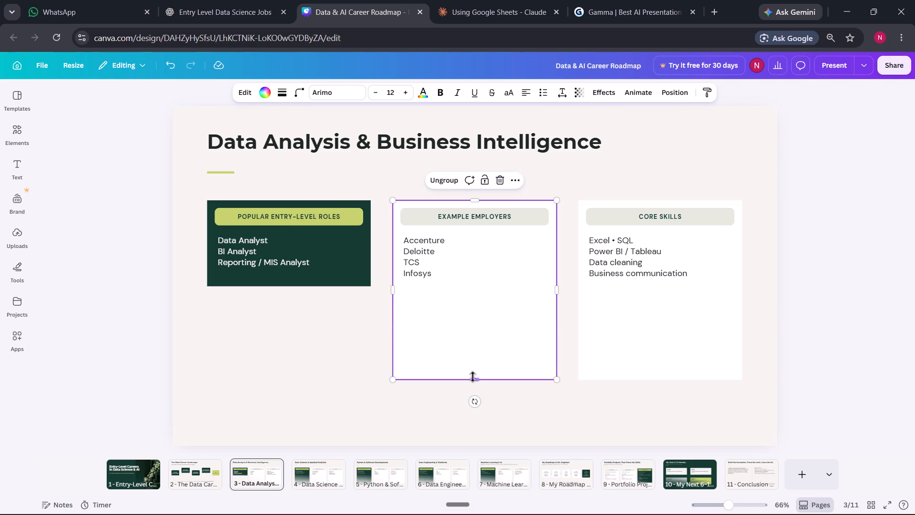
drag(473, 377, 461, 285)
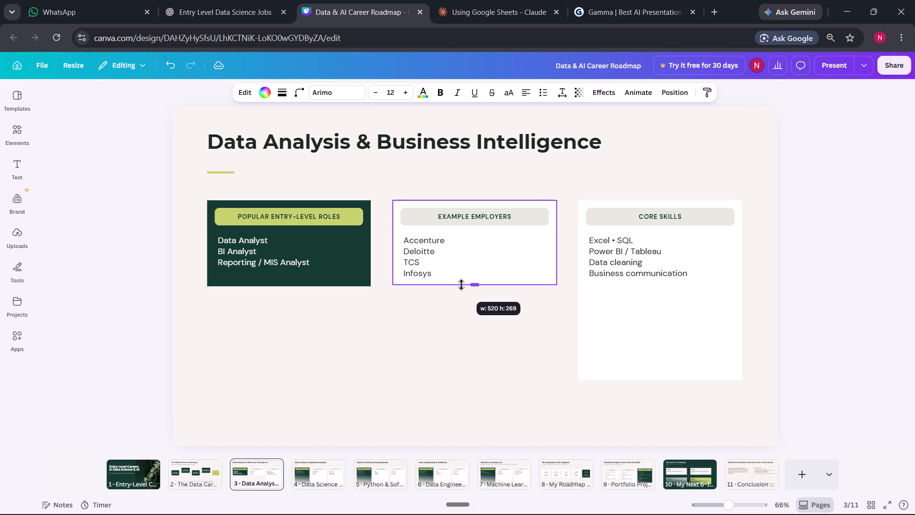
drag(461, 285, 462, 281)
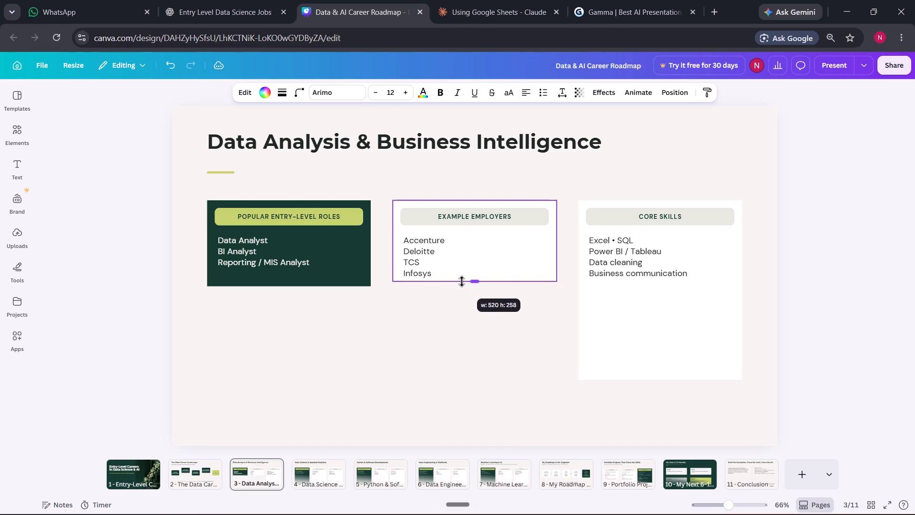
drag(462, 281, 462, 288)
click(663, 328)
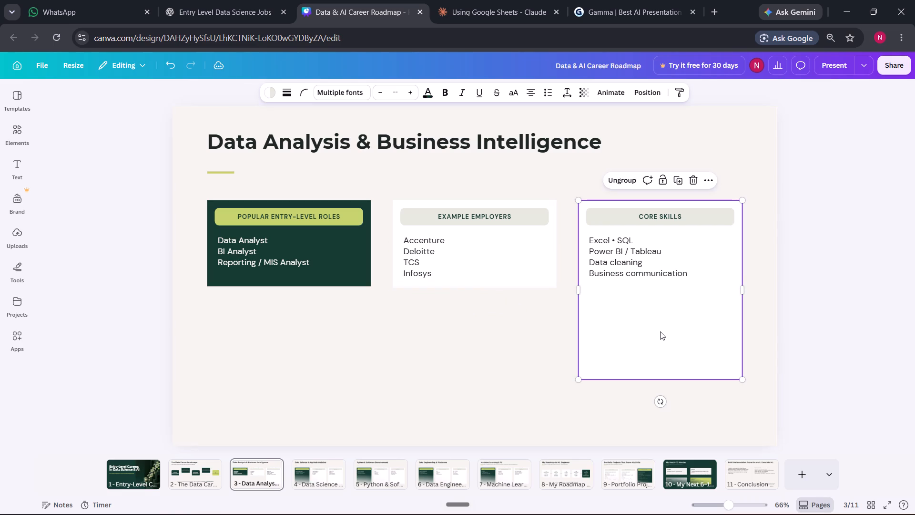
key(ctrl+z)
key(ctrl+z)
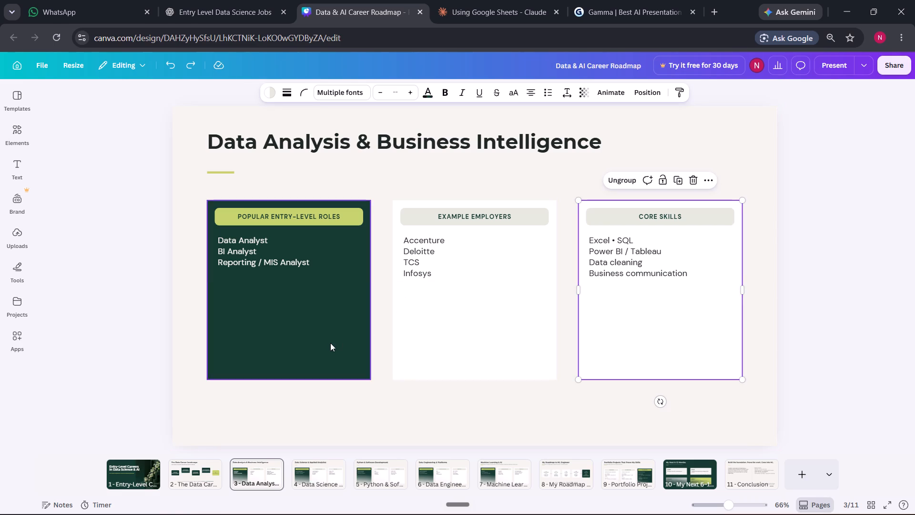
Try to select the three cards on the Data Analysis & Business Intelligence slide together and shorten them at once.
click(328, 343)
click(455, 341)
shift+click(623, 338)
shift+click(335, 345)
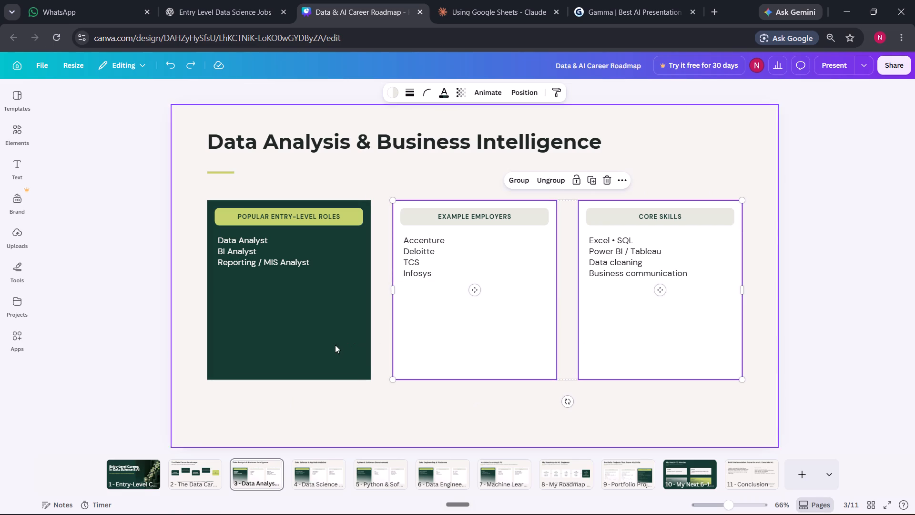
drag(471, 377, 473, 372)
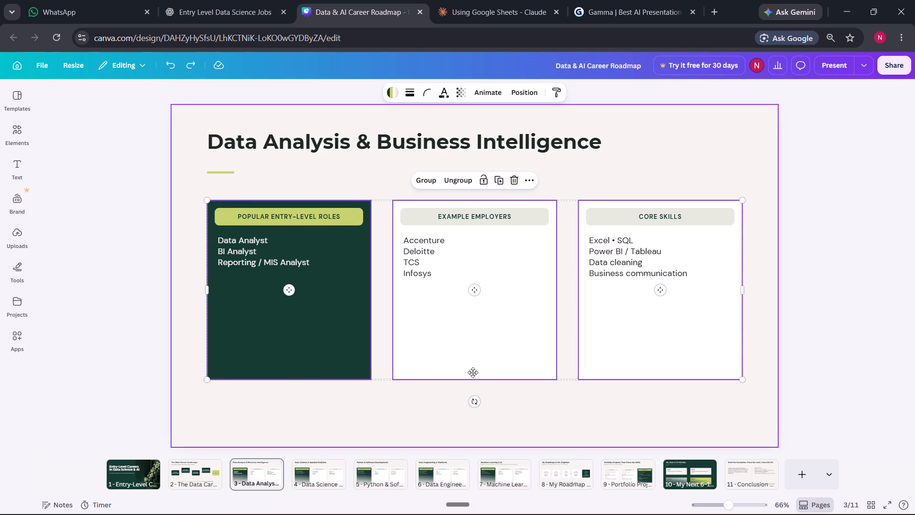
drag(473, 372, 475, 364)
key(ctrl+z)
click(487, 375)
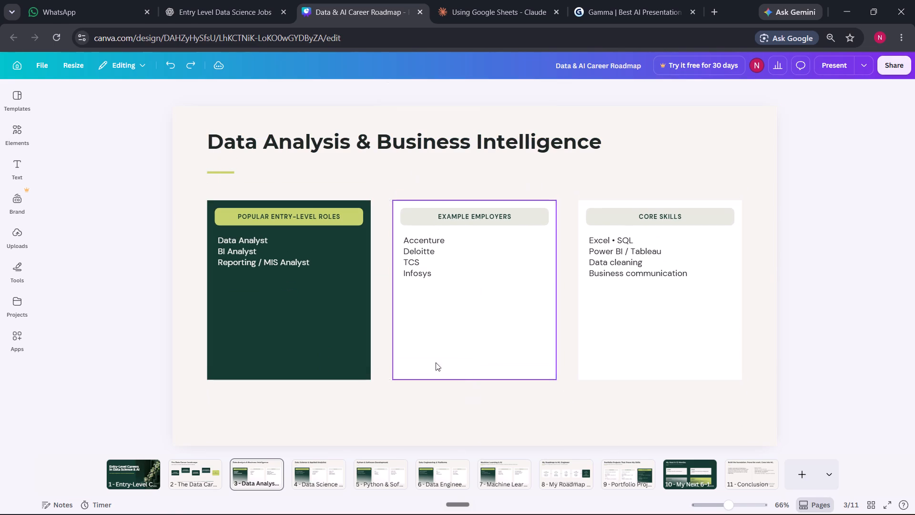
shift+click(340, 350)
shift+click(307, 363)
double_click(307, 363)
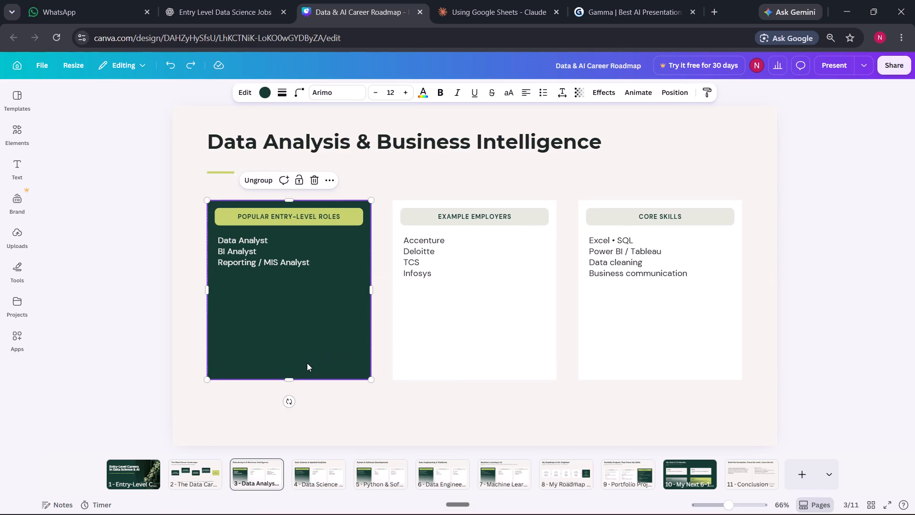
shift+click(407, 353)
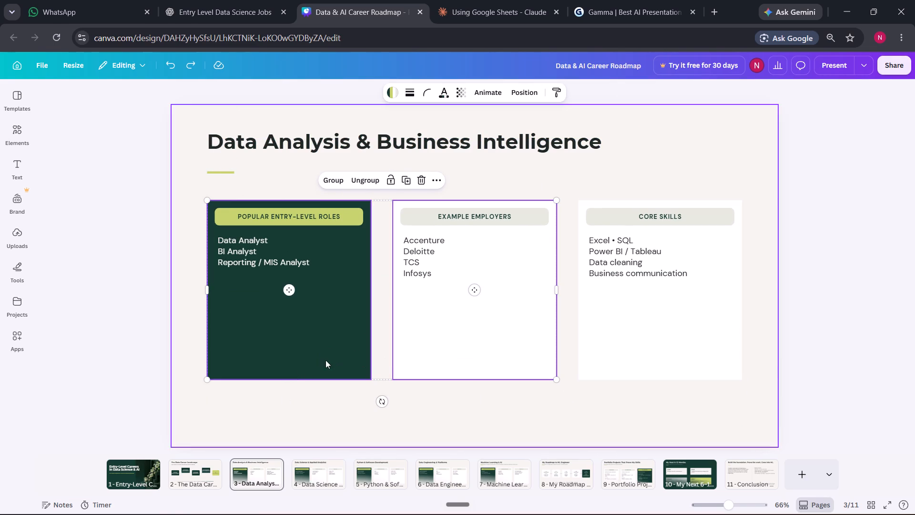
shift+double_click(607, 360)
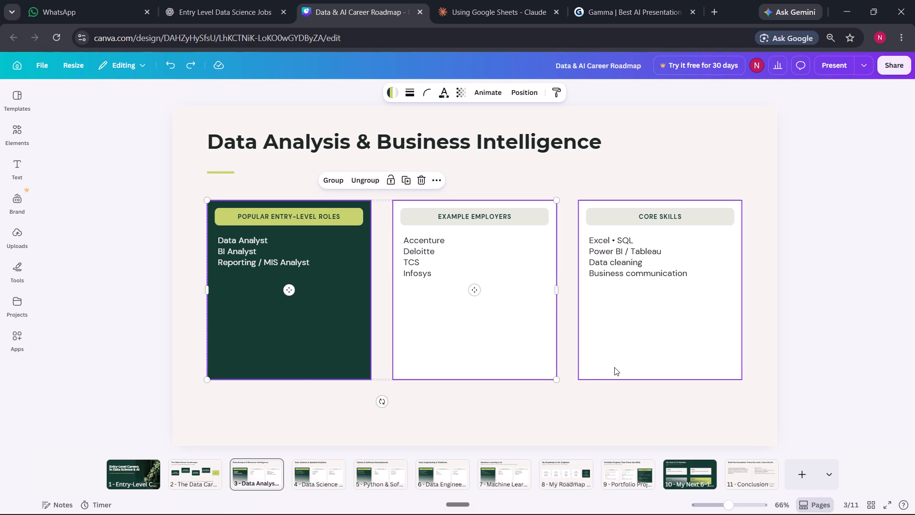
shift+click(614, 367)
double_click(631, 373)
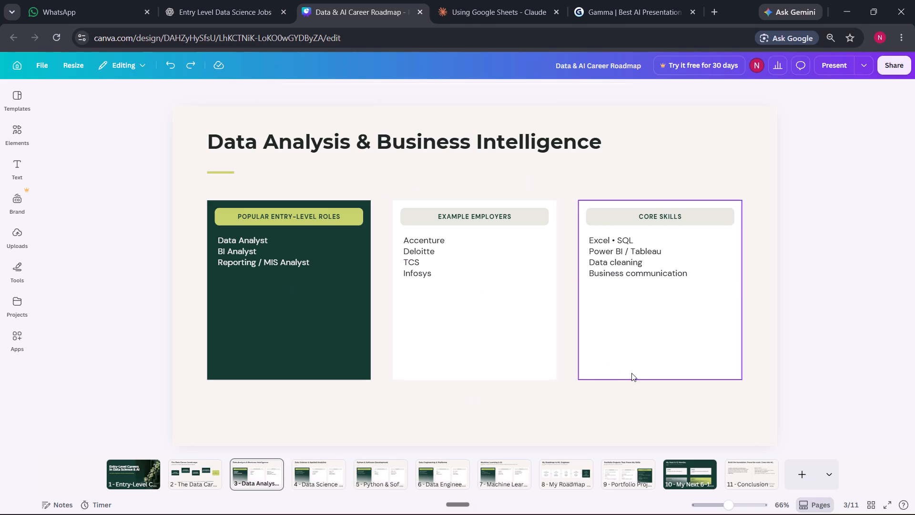
Shorten the Core Skills, Example Employers and Popular Entry-Level Roles card backgrounds to matching heights, ending just below their text.
double_click(634, 373)
drag(655, 381, 652, 314)
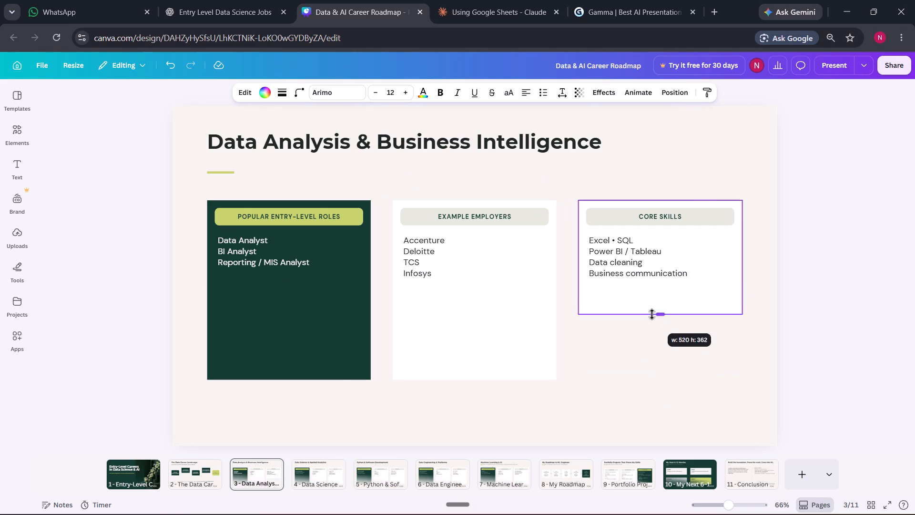
drag(652, 314, 647, 288)
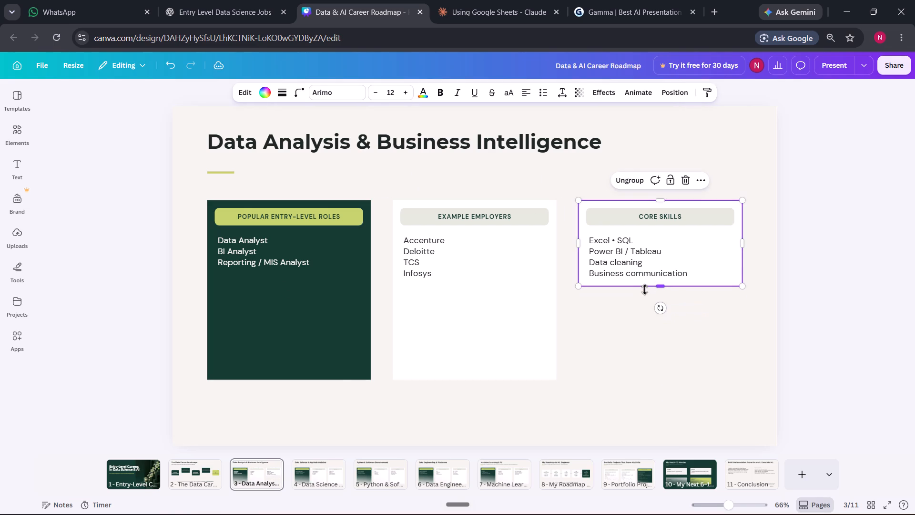
double_click(462, 352)
drag(471, 376, 478, 291)
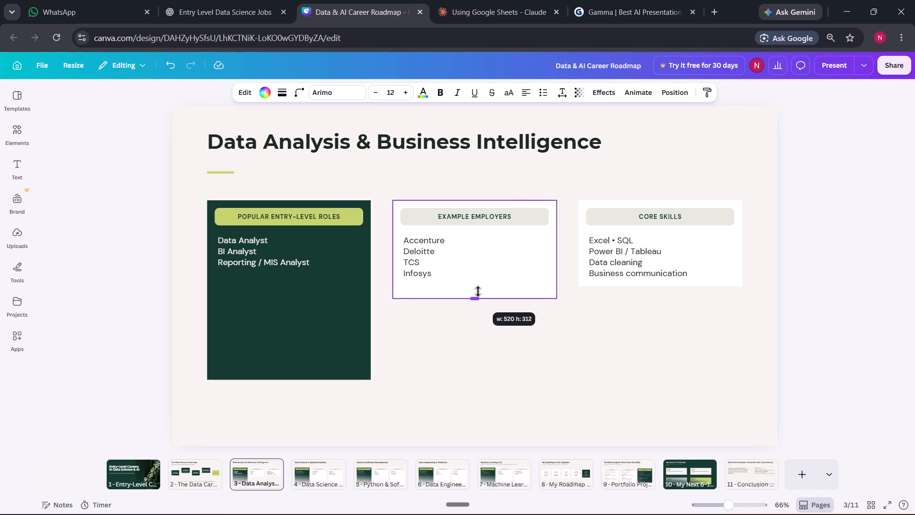
drag(478, 291, 478, 283)
double_click(335, 347)
shift+drag(292, 378, 298, 337)
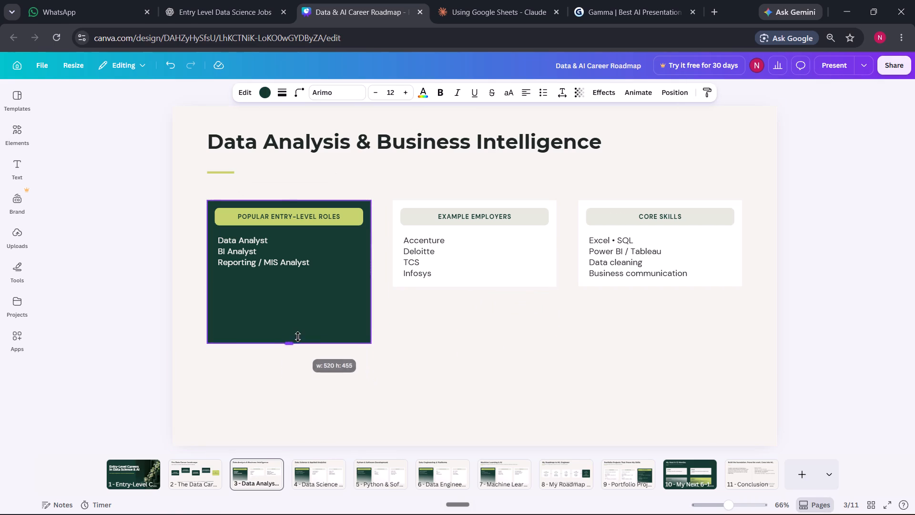
shift+drag(298, 337, 298, 285)
click(393, 319)
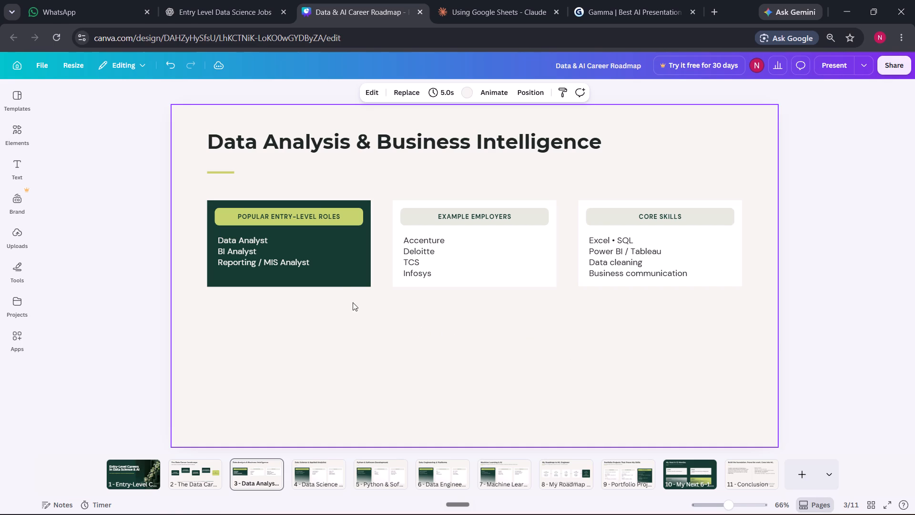
Set the corner rounding of the Popular Entry-Level Roles card to 50.
click(343, 281)
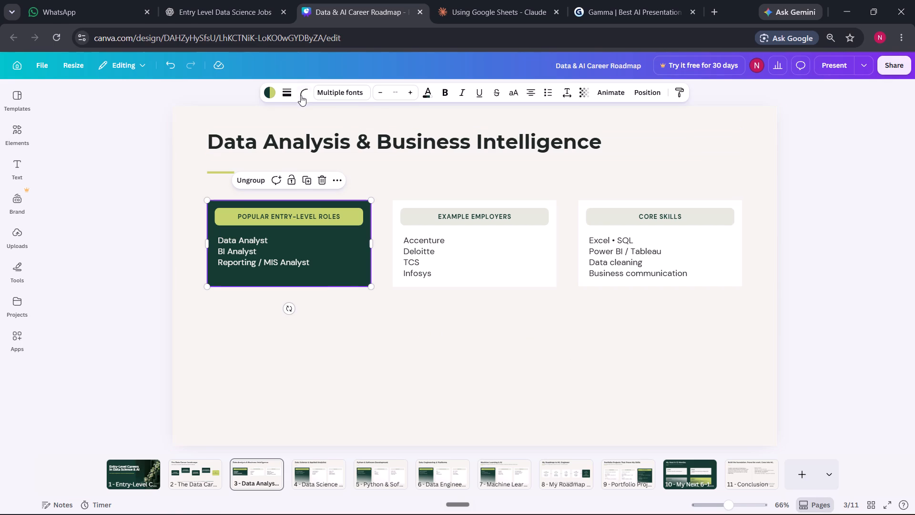
click(302, 93)
drag(291, 133, 298, 134)
click(486, 274)
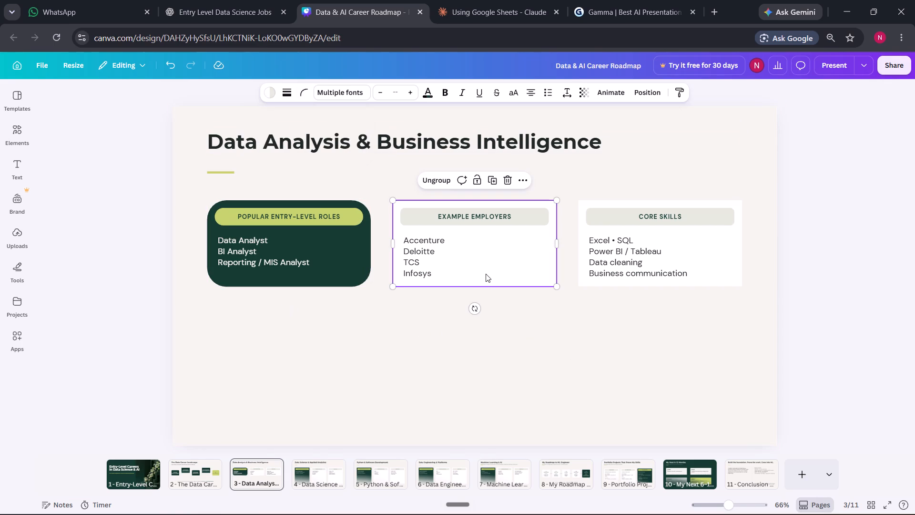
click(355, 251)
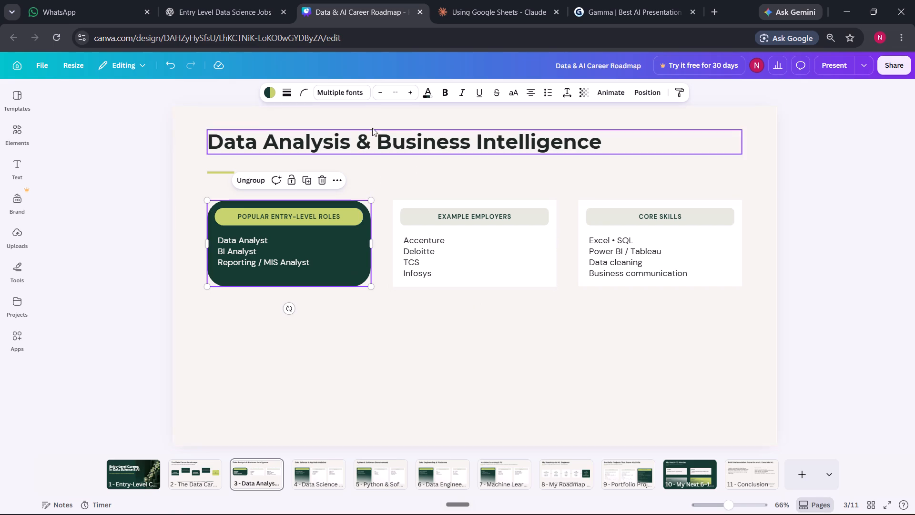
click(304, 92)
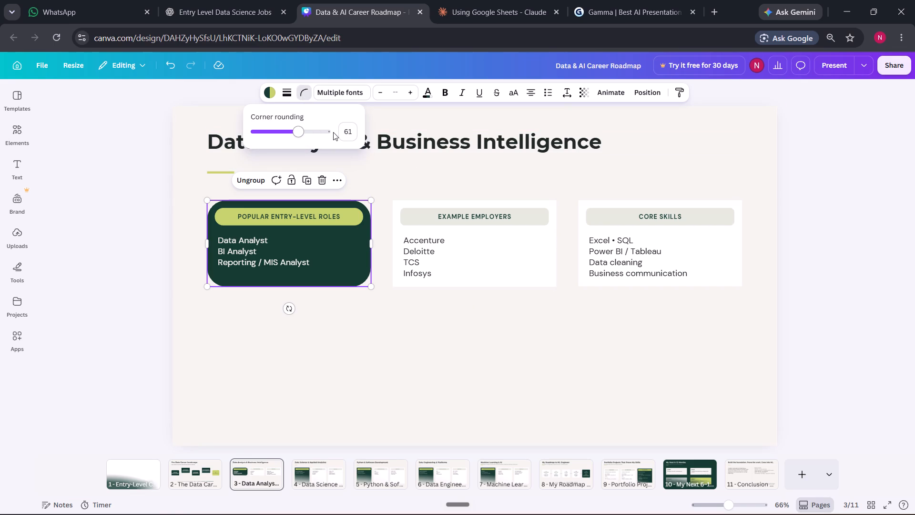
click(345, 131)
text(50)
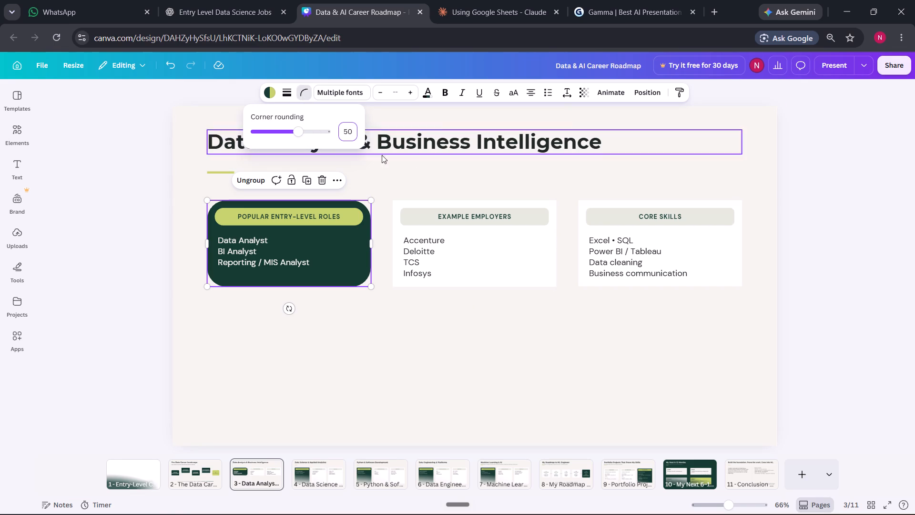
key(Return)
Set the corner rounding of the Example Employers and Core Skills cards to 50.
click(510, 264)
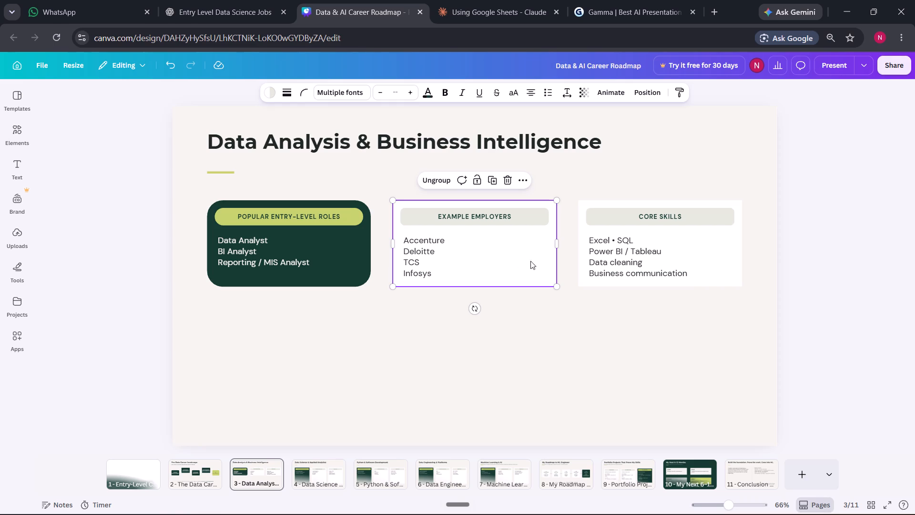
shift+click(721, 252)
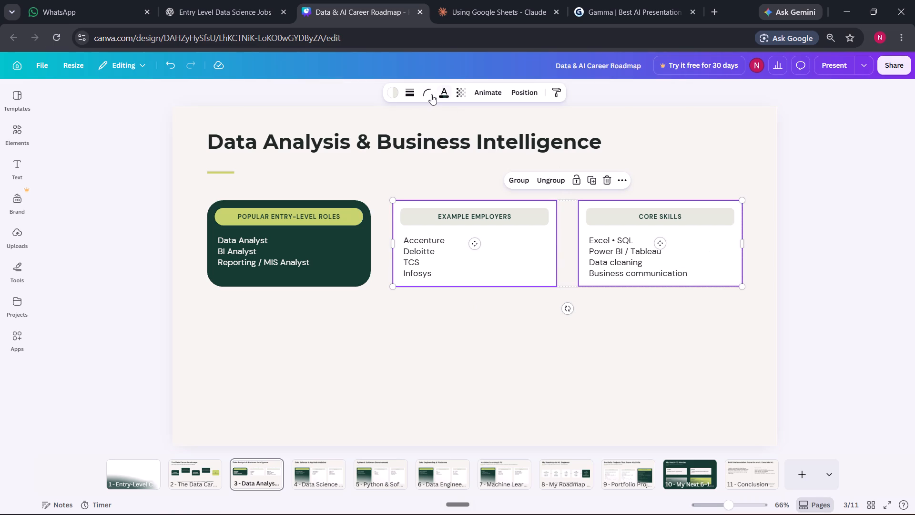
click(430, 94)
click(469, 134)
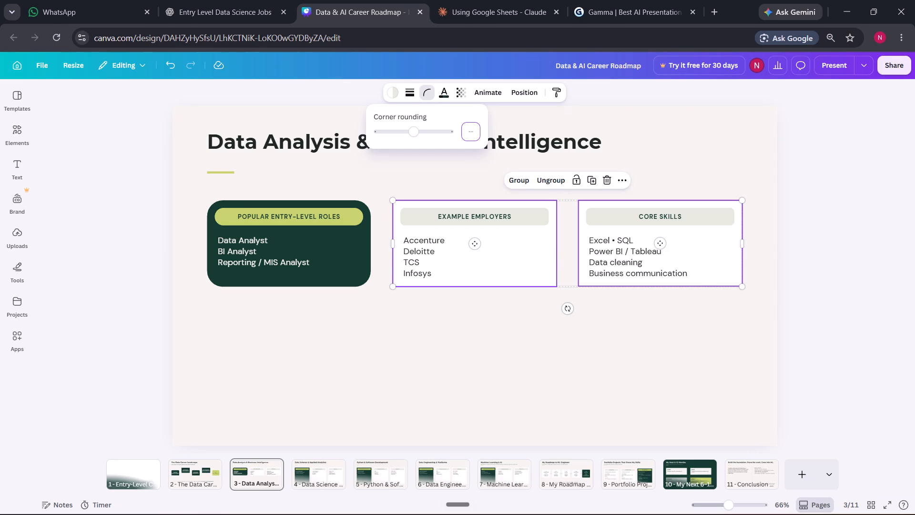
text(50)
key(Return)
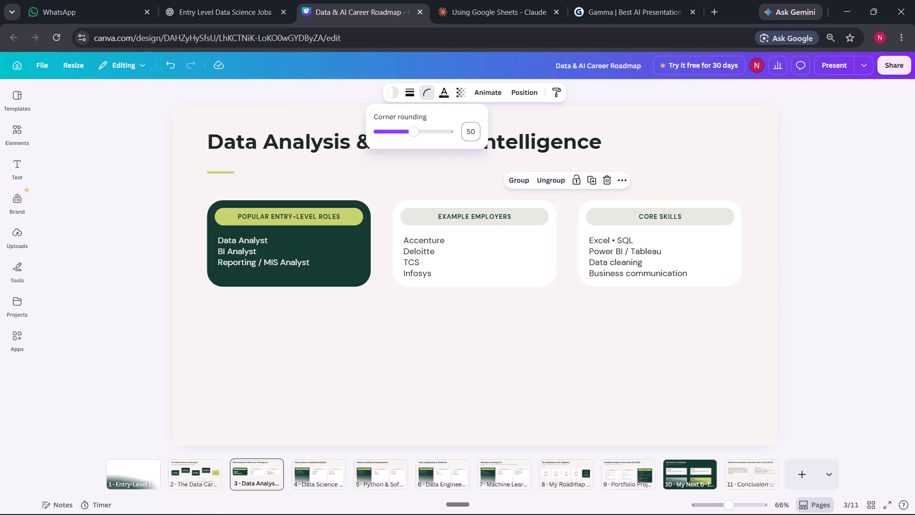
click(579, 352)
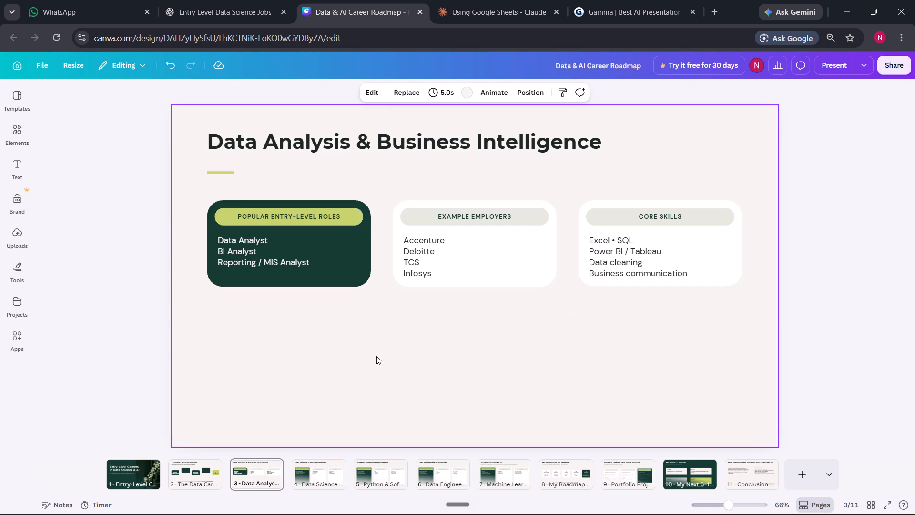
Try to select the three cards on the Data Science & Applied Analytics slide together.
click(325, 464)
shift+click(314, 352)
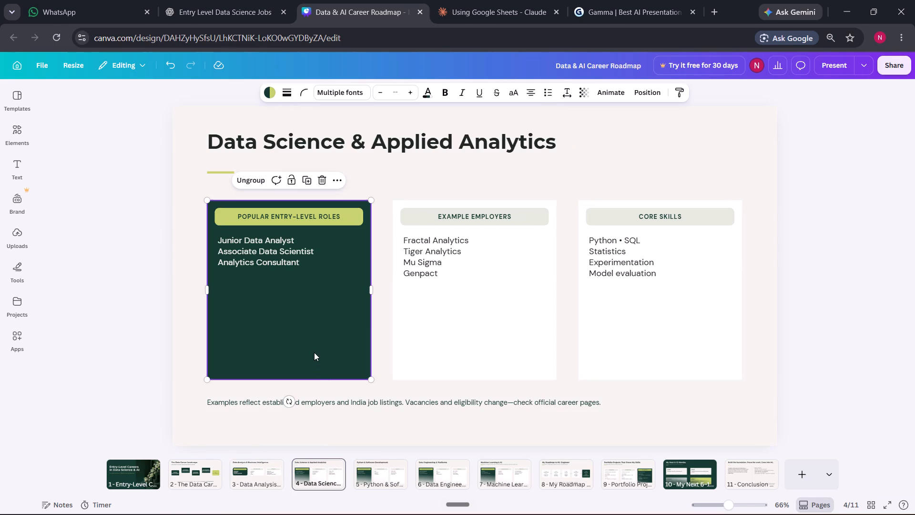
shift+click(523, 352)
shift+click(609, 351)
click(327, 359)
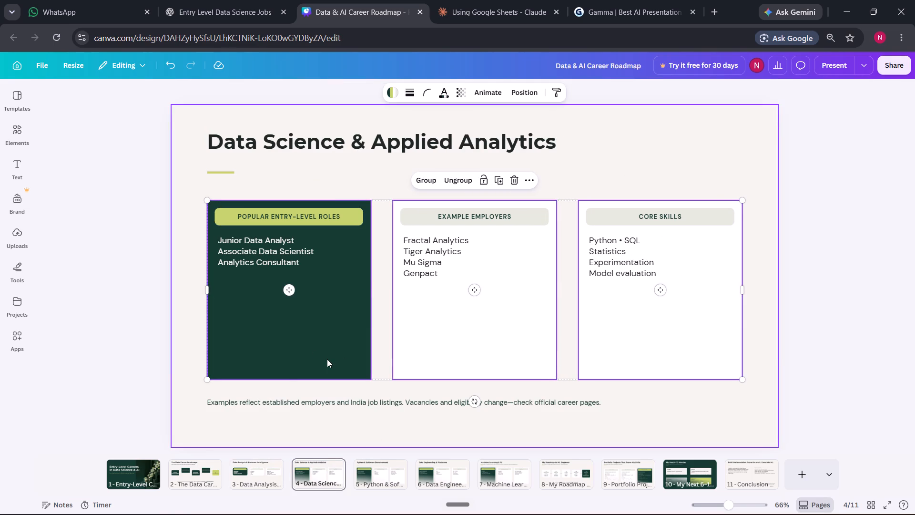
Shorten the Popular Entry-Level Roles, Example Employers and Core Skills card backgrounds to nearly equal heights, ending just below their text.
click(294, 377)
double_click(298, 367)
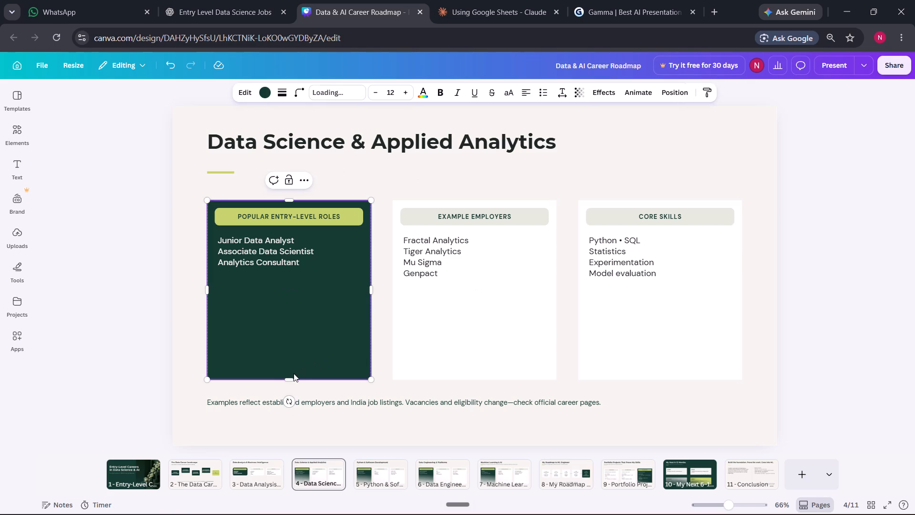
drag(291, 377, 304, 274)
double_click(475, 322)
drag(473, 377, 465, 279)
click(345, 273)
double_click(323, 269)
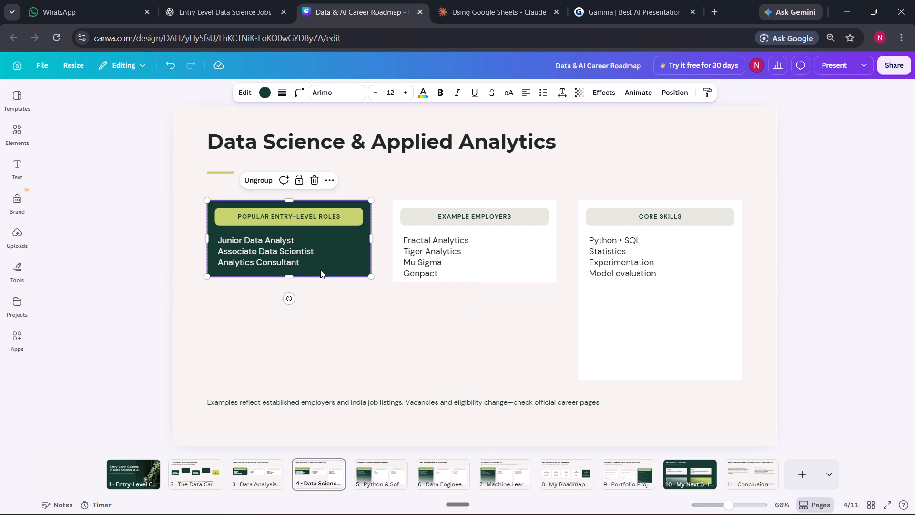
drag(293, 276, 294, 281)
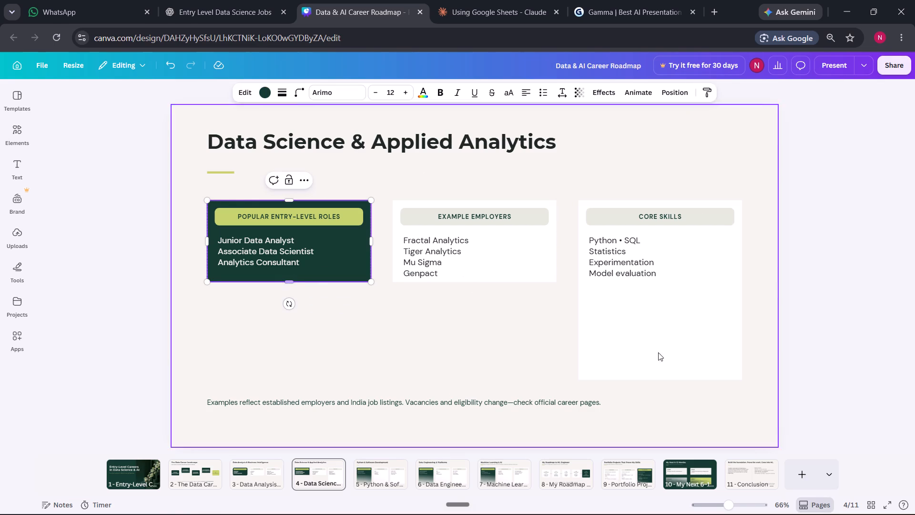
double_click(697, 357)
drag(661, 377, 659, 346)
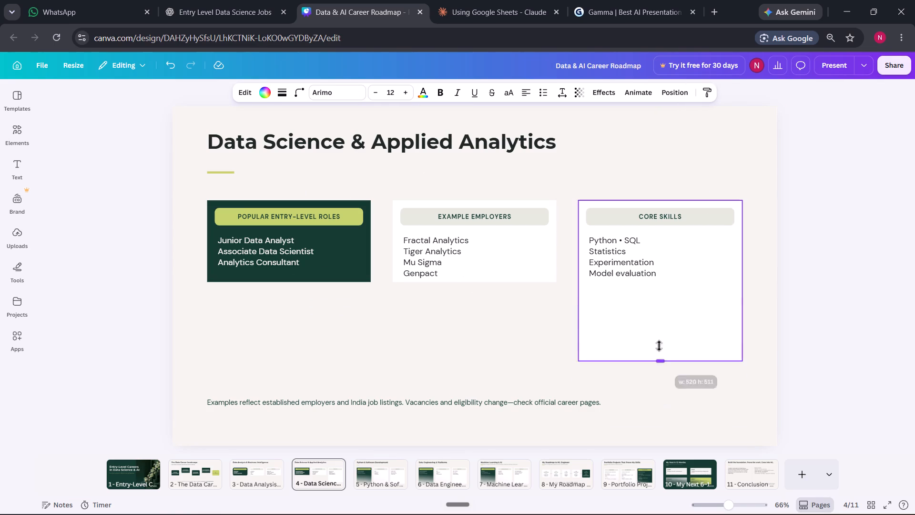
drag(659, 346, 658, 281)
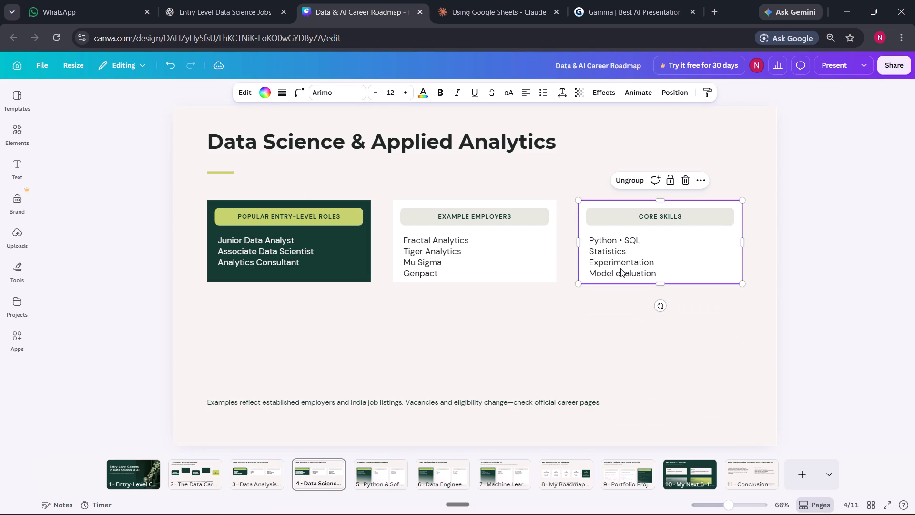
Set the corner rounding of all three cards on the Data Science & Applied Analytics slide to 50.
shift+click(336, 248)
shift+click(483, 277)
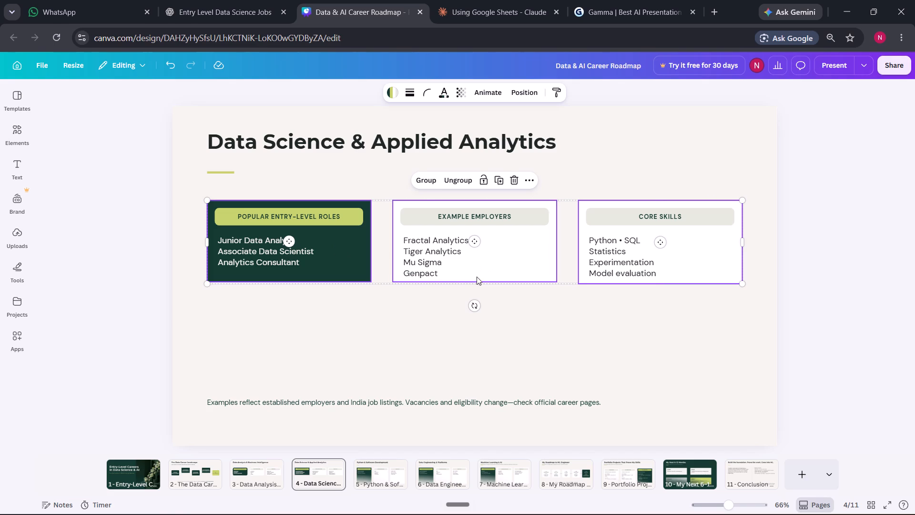
click(427, 98)
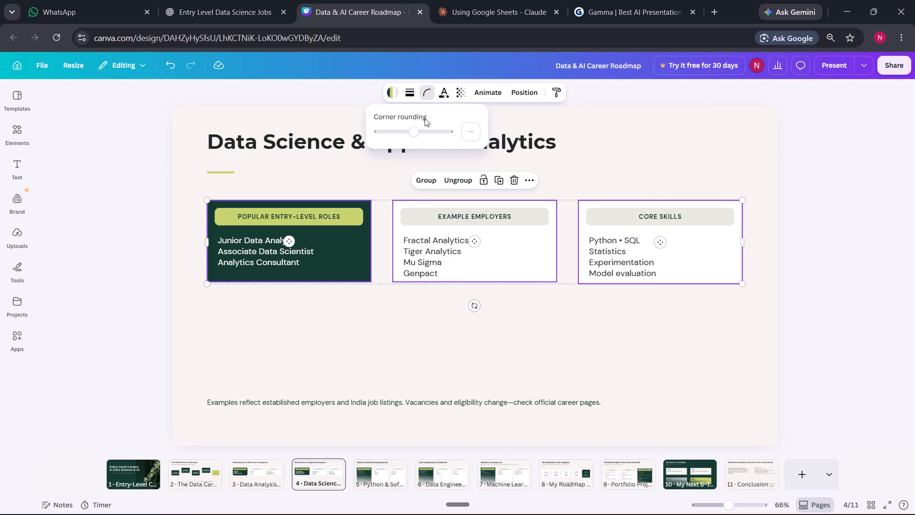
click(470, 131)
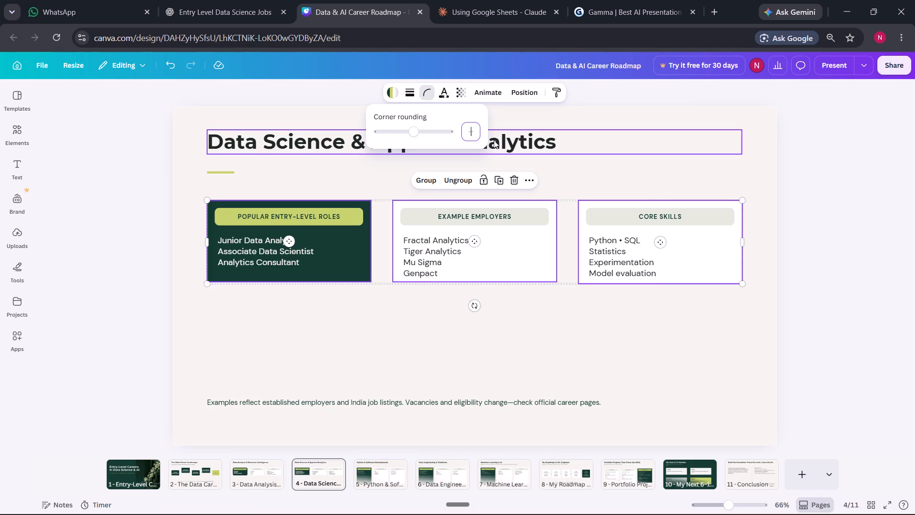
key(5)
key(0)
key(Return)
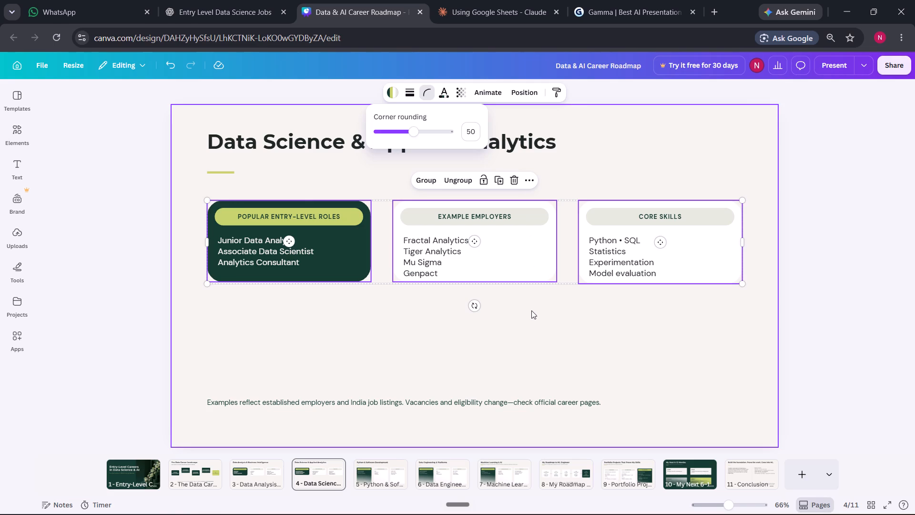
click(531, 310)
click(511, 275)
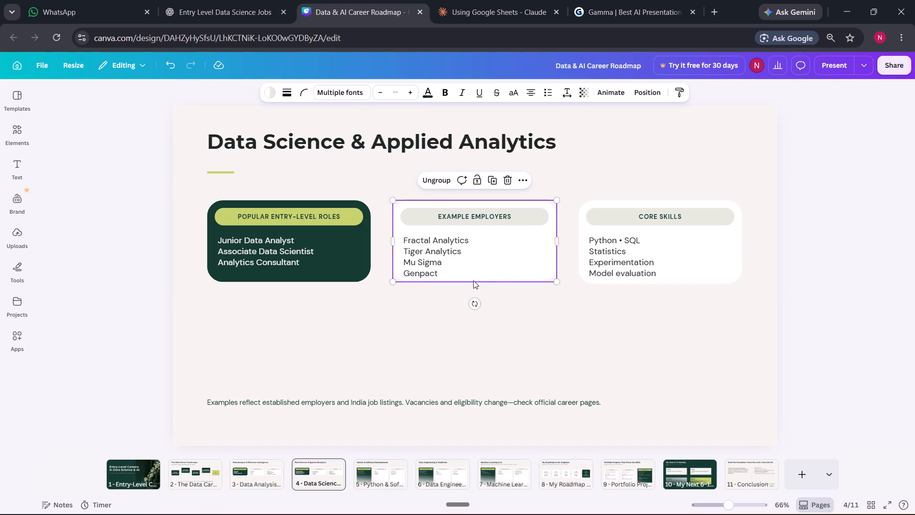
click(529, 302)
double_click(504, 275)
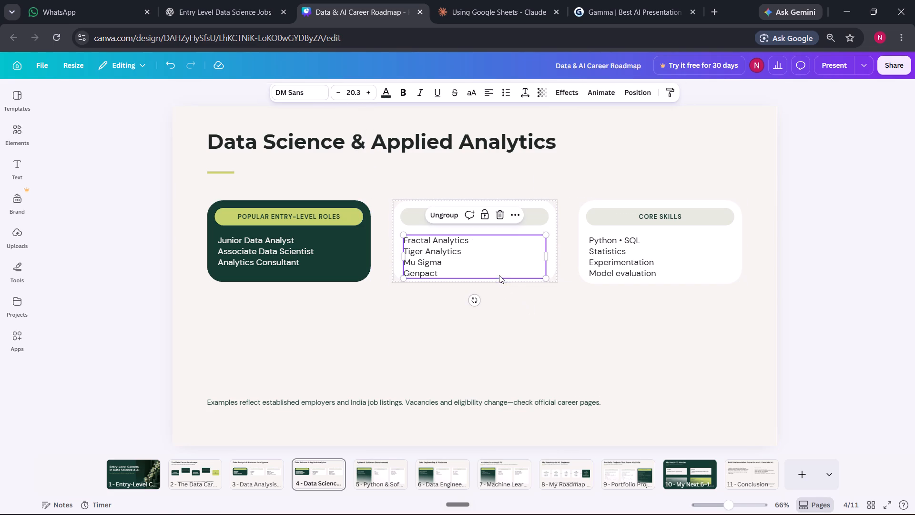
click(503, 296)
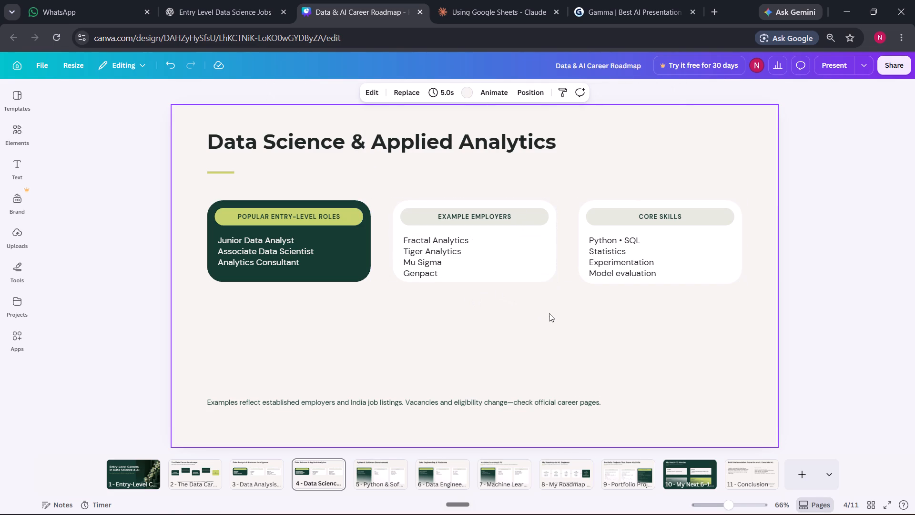
Slightly reduce the height of the Popular Entry-Level Roles card background.
double_click(352, 274)
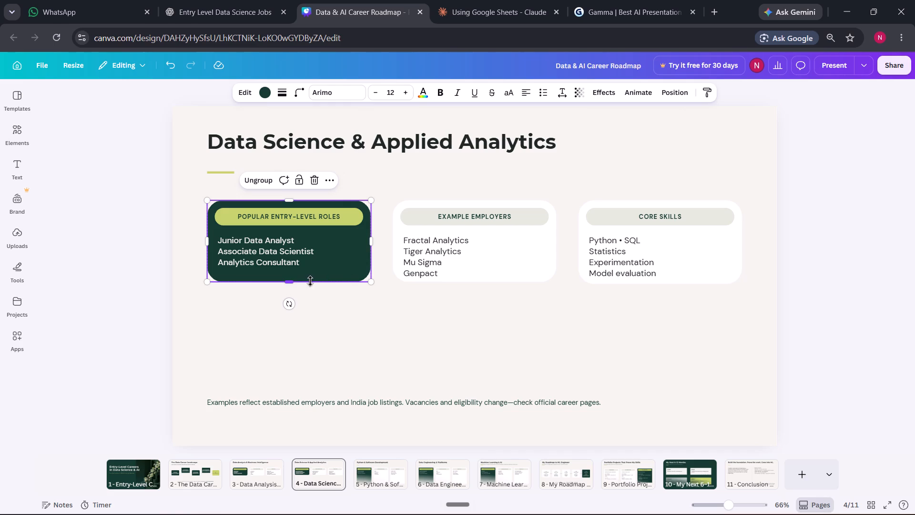
click(292, 281)
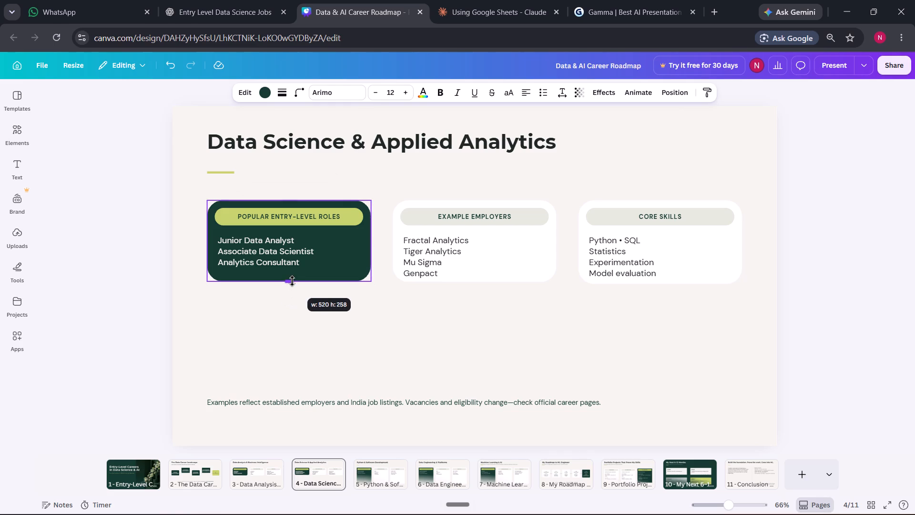
click(367, 307)
Turn the roles, employers and skills text in the three Data Science & Applied Analytics cards into bulleted lists.
double_click(280, 262)
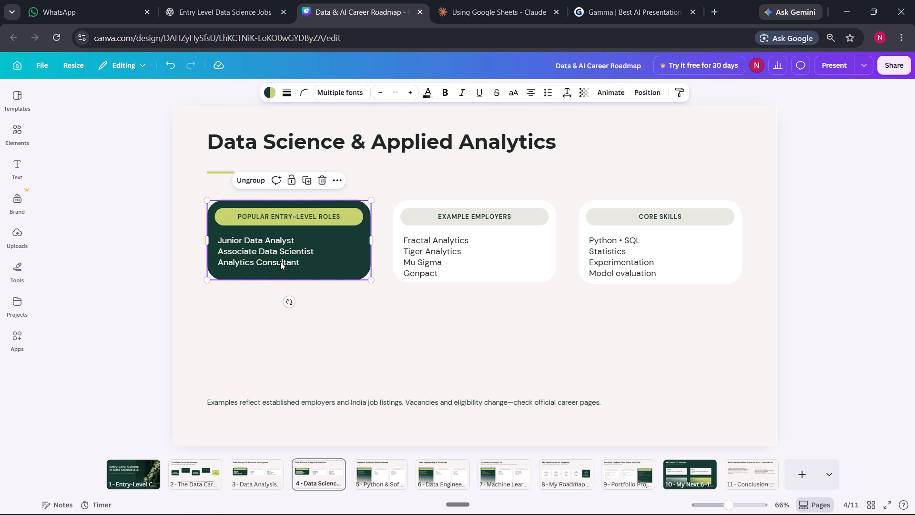
click(507, 94)
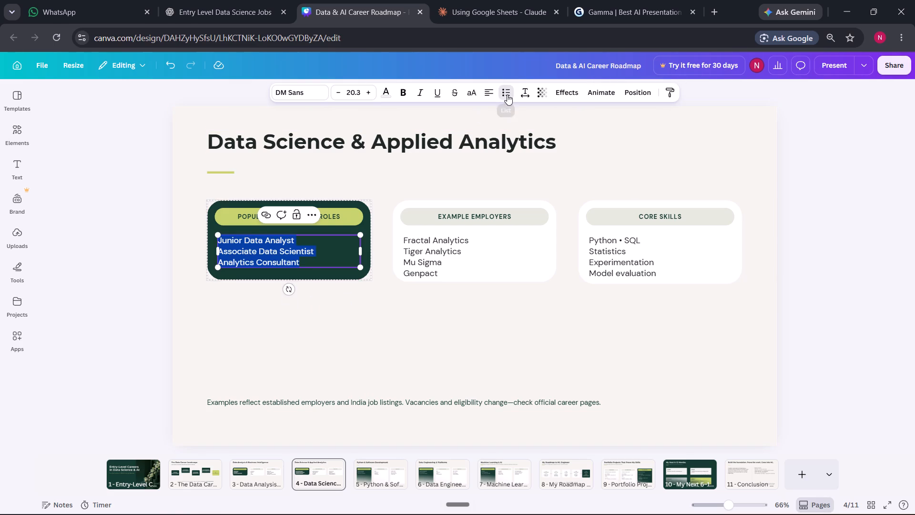
click(444, 294)
double_click(429, 257)
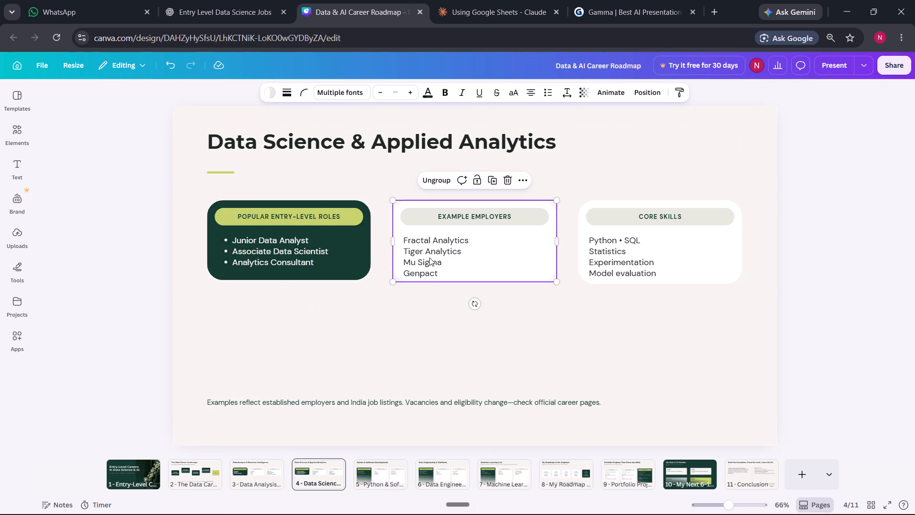
key(ctrl+a)
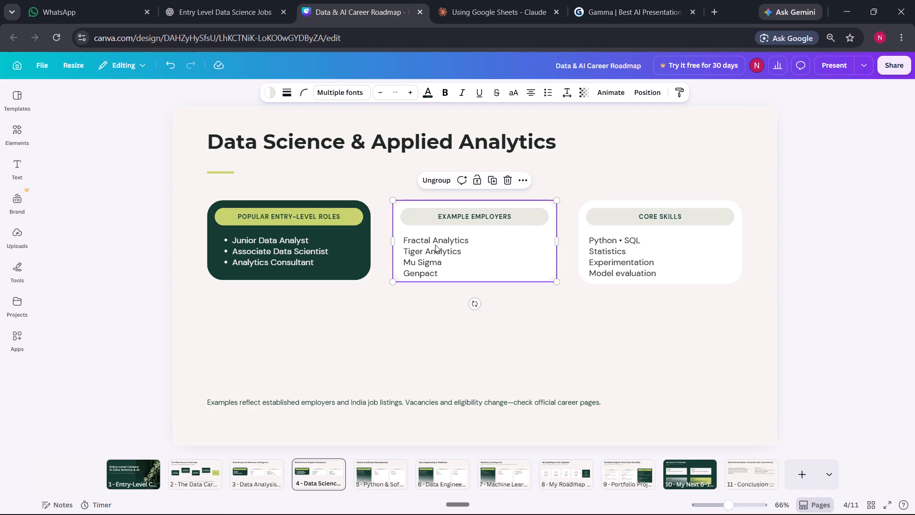
double_click(434, 248)
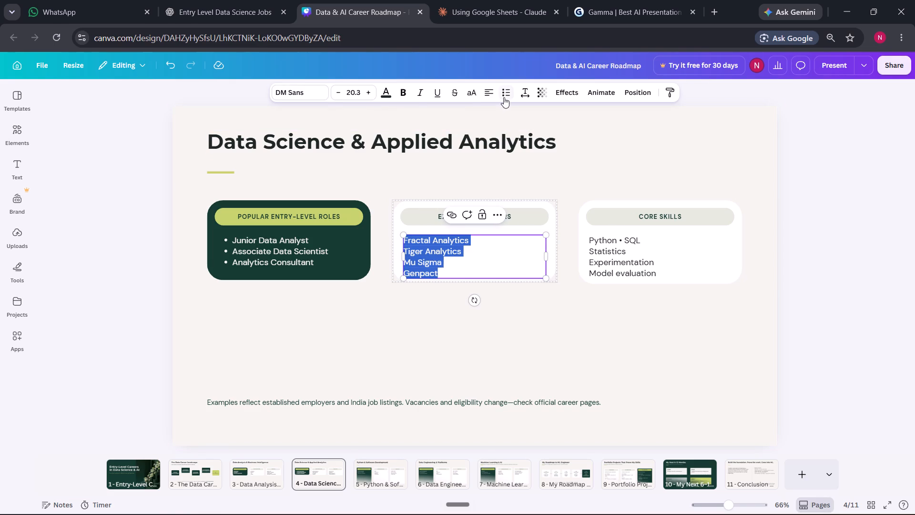
click(505, 95)
triple_click(600, 268)
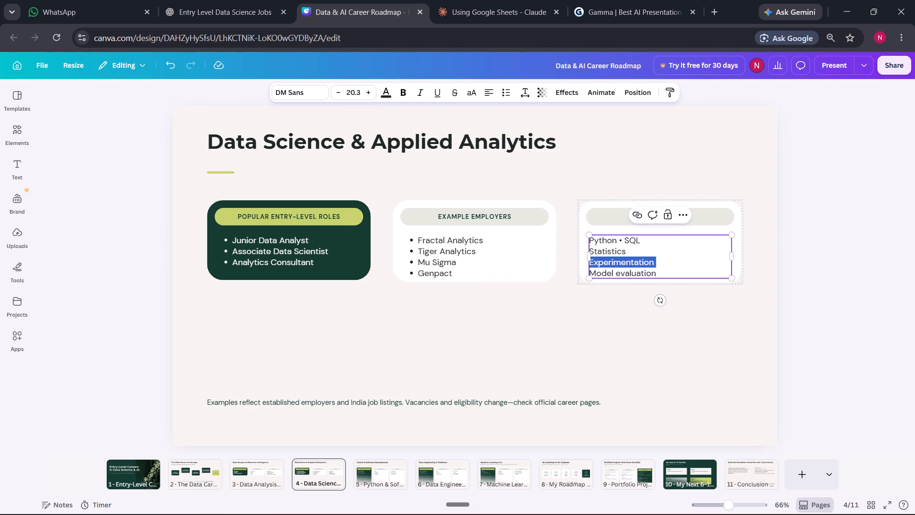
key(ctrl+a)
click(501, 92)
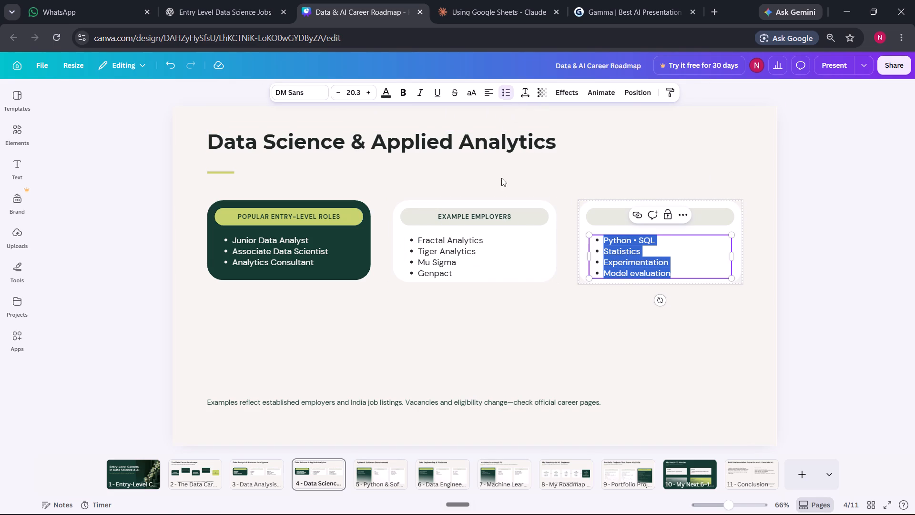
Turn the text in all three cards on the Data Analysis & Business Intelligence slide into bulleted lists.
click(257, 488)
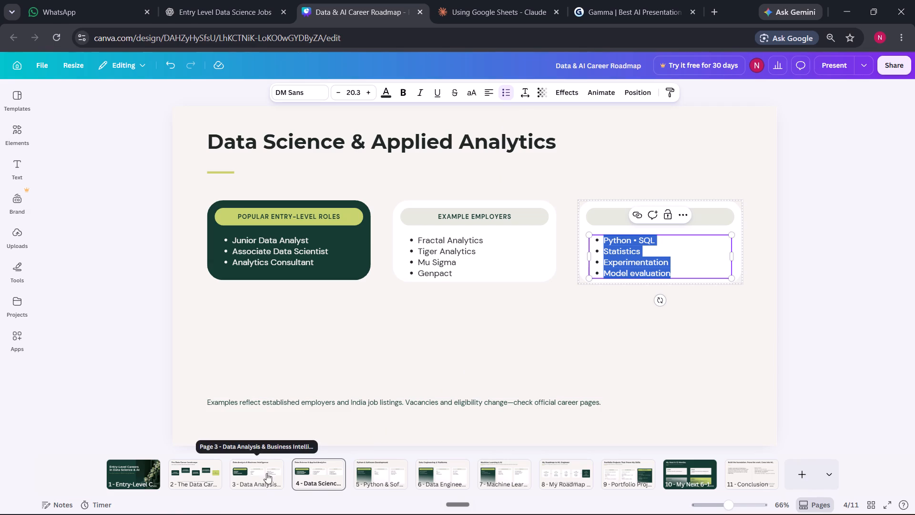
click(261, 484)
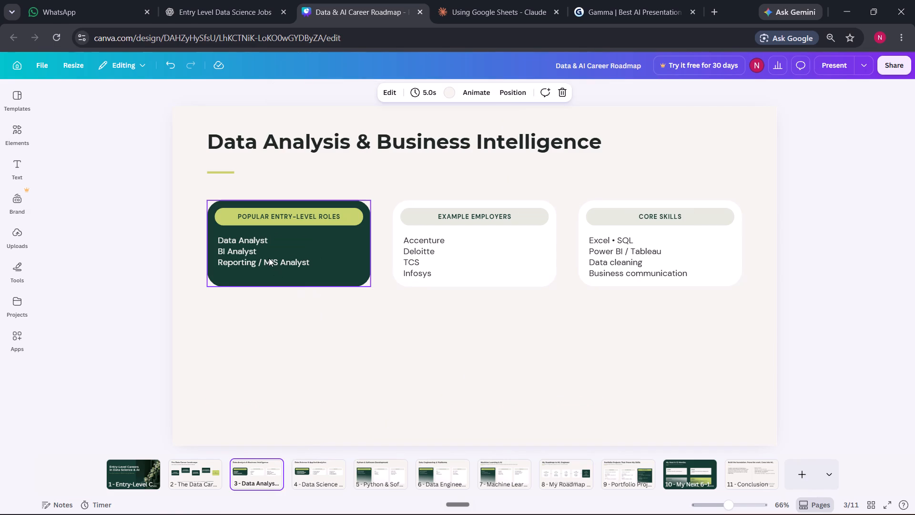
double_click(267, 257)
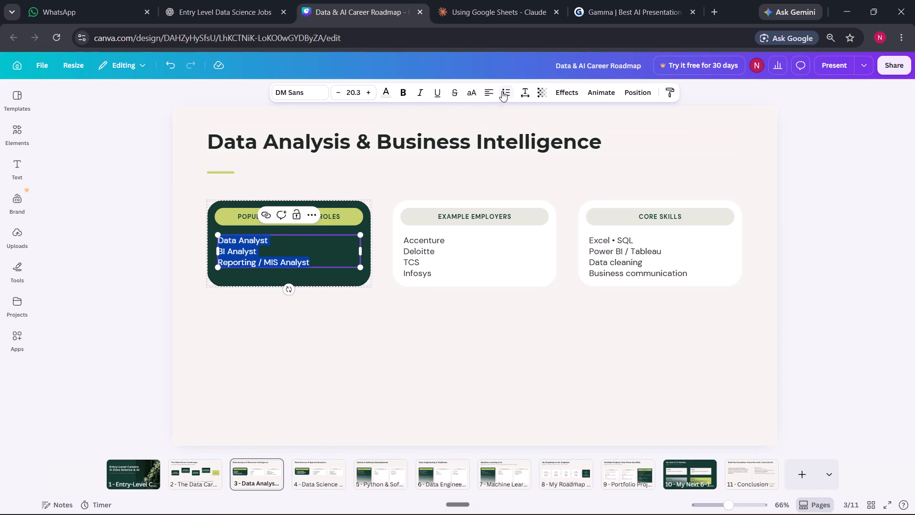
click(502, 91)
double_click(408, 247)
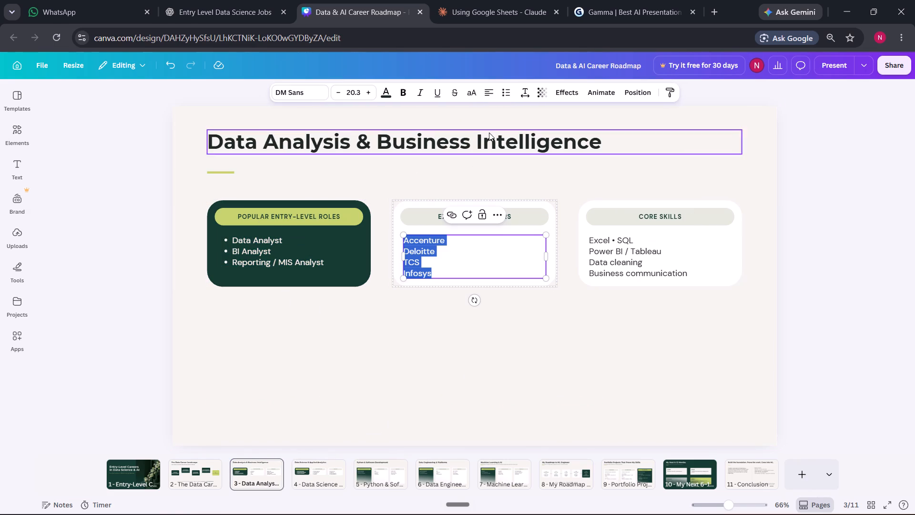
click(503, 95)
double_click(607, 244)
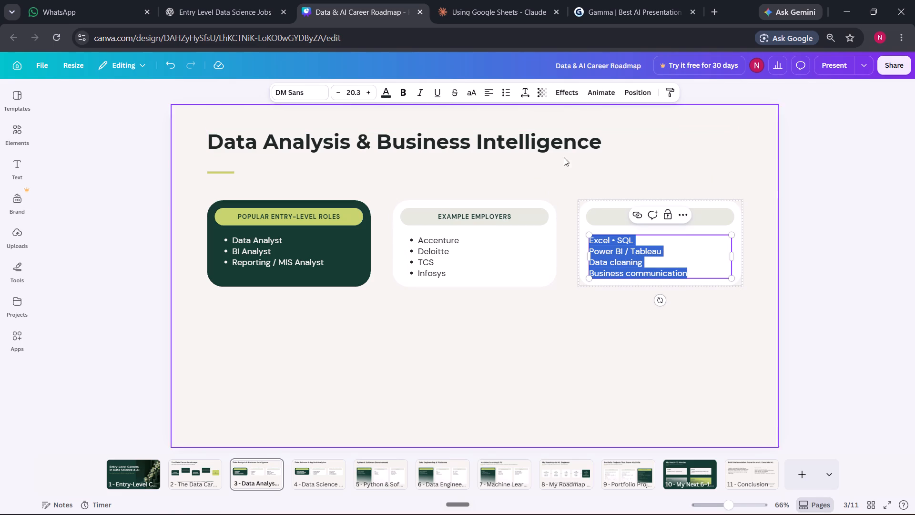
click(506, 91)
click(500, 310)
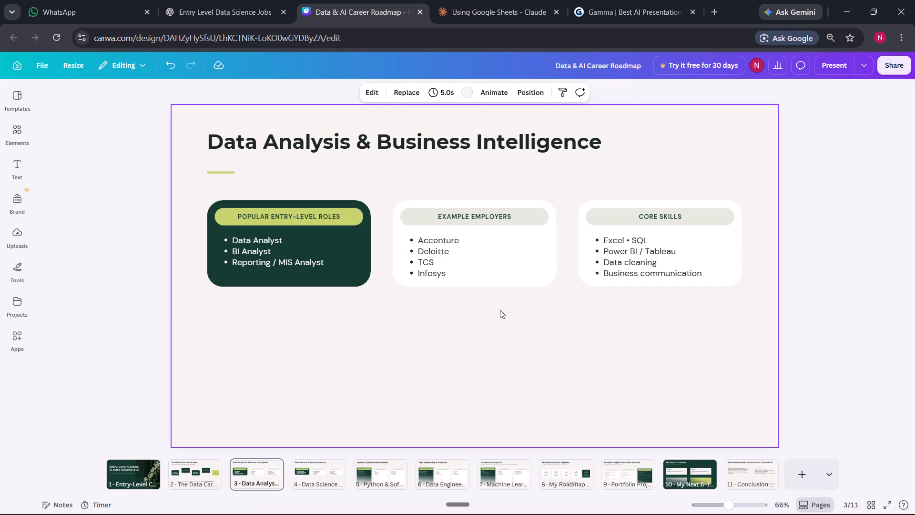
Nudge the bulleted roles list slightly lower inside the Popular Entry-Level Roles card on the Data Analysis & Business Intelligence slide.
click(266, 249)
double_click(266, 249)
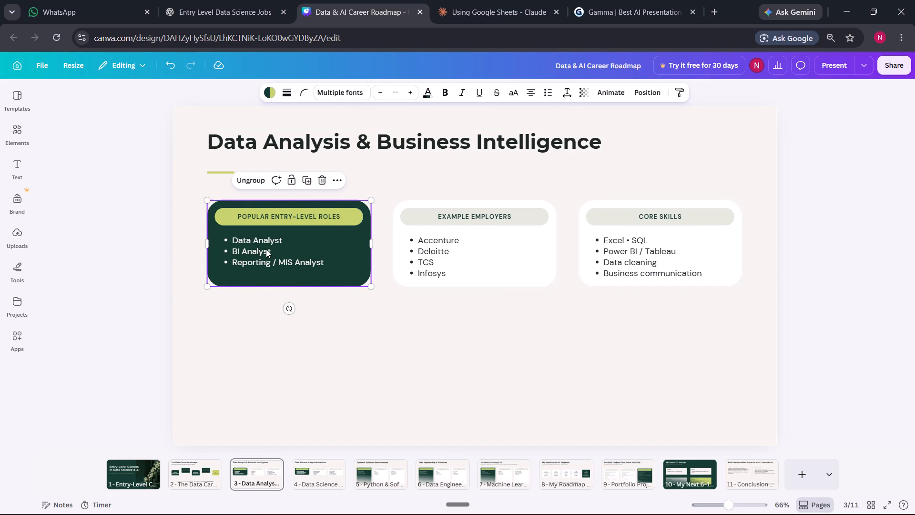
click(305, 275)
click(293, 258)
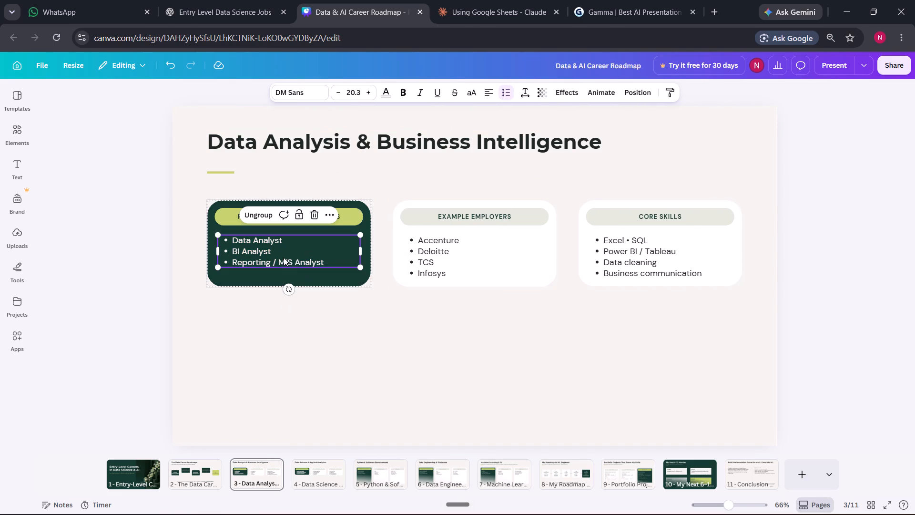
drag(318, 254, 319, 258)
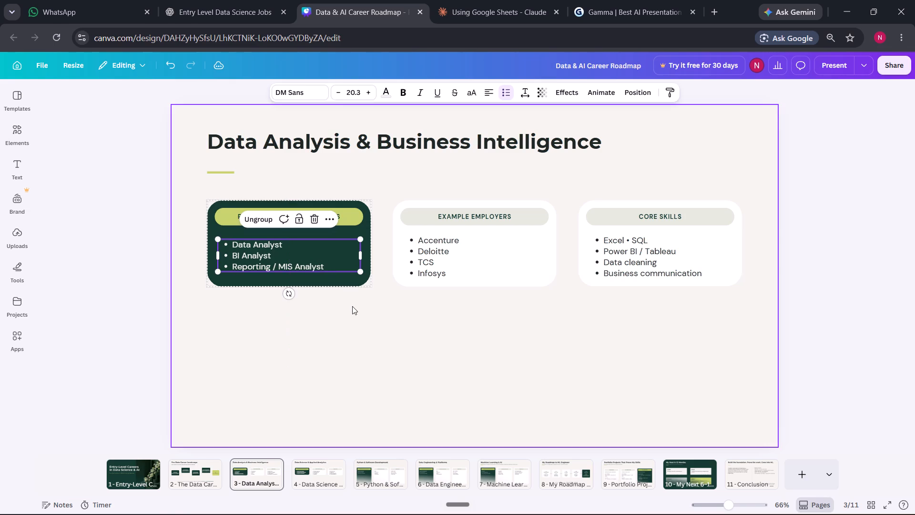
click(356, 311)
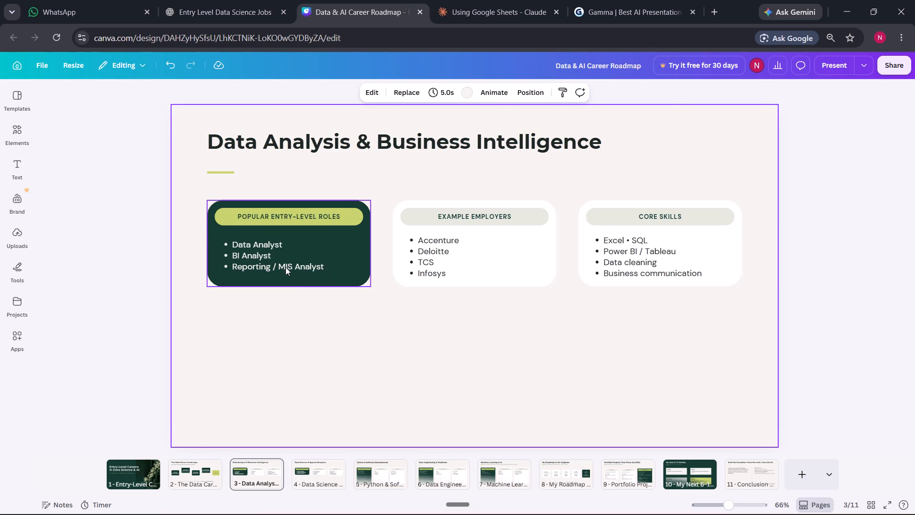
double_click(278, 263)
click(326, 261)
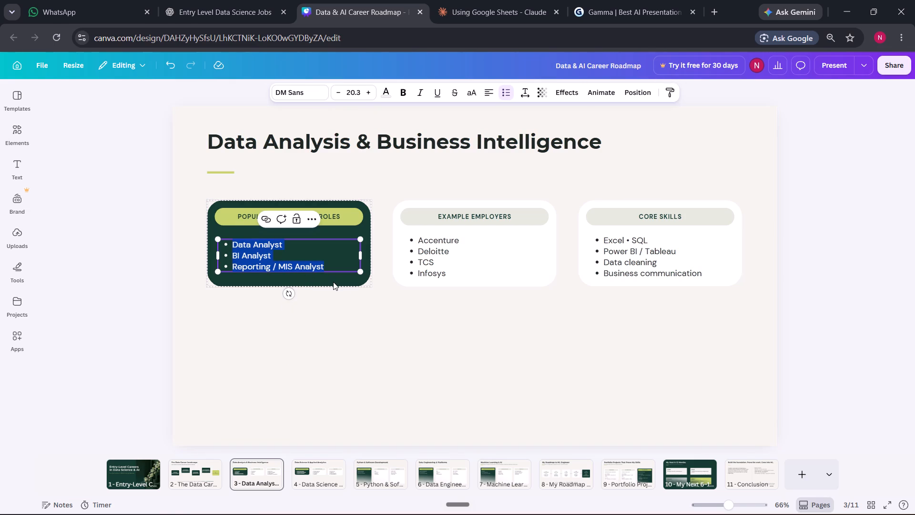
click(333, 282)
click(306, 267)
click(305, 264)
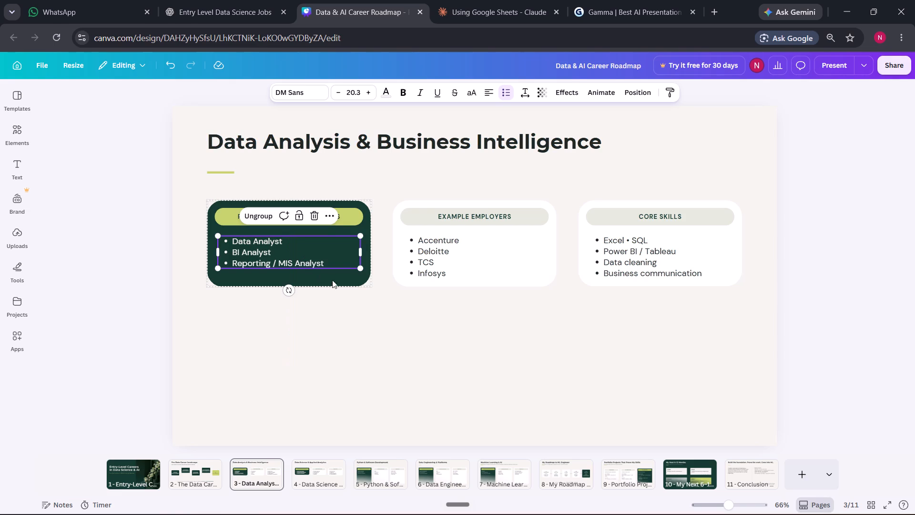
click(378, 314)
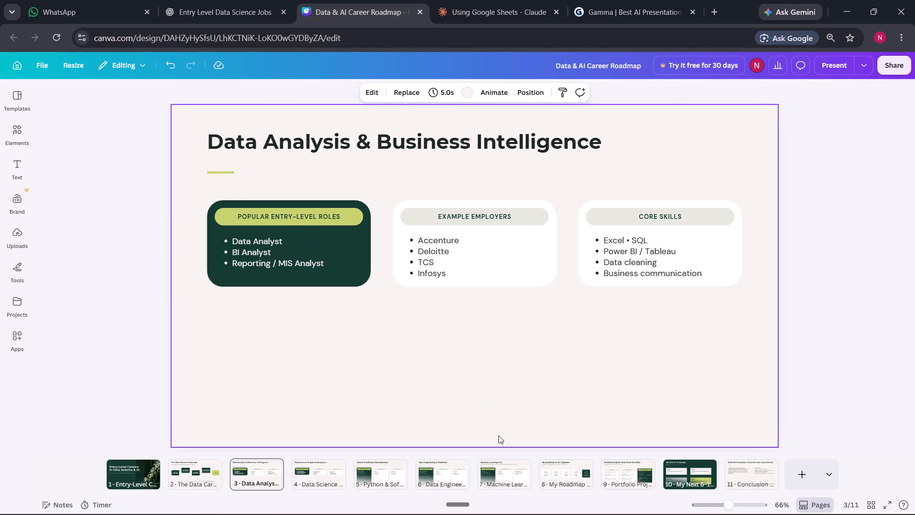
click(311, 471)
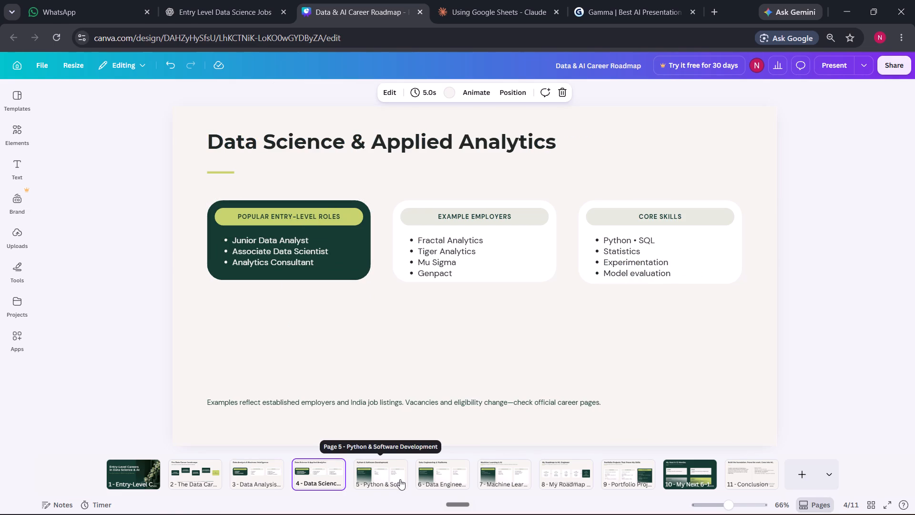
click(381, 480)
click(307, 374)
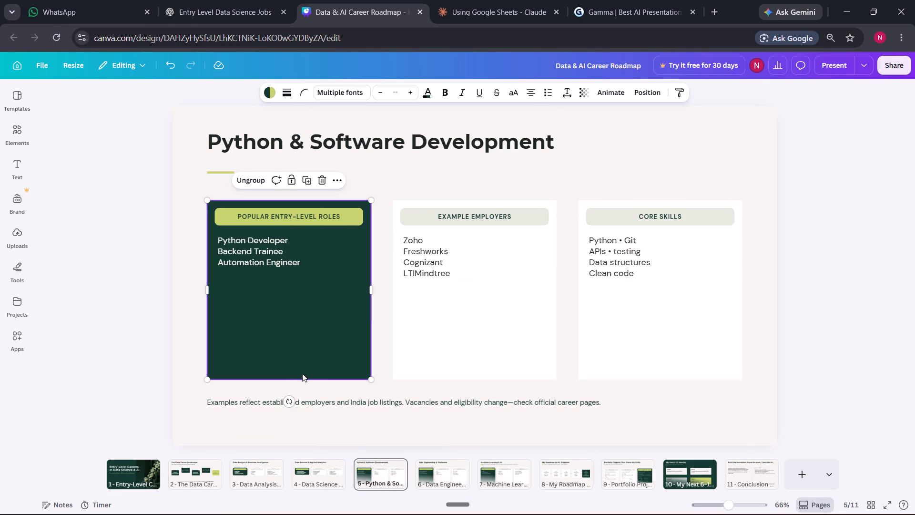
click(283, 374)
drag(285, 378, 281, 295)
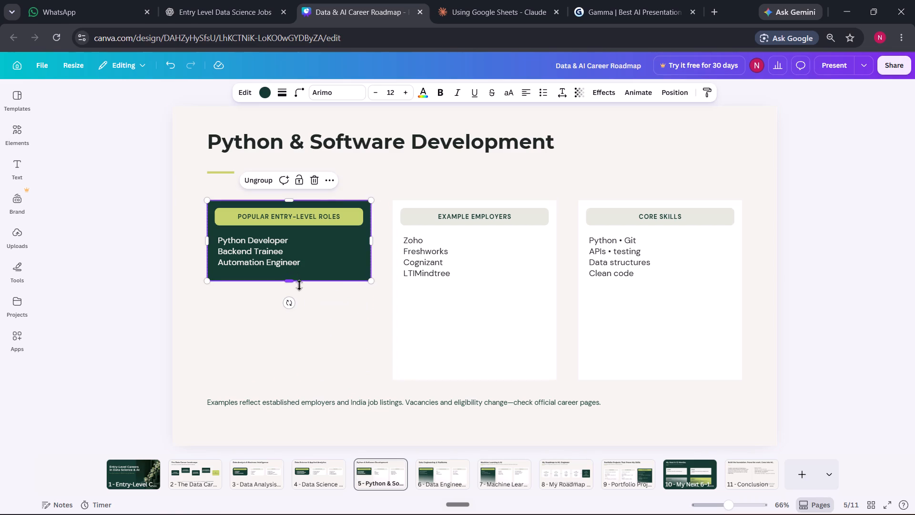
Shorten the Example Employers card background to match the roles card and nudge the employers text slightly higher inside it.
click(446, 315)
click(446, 315)
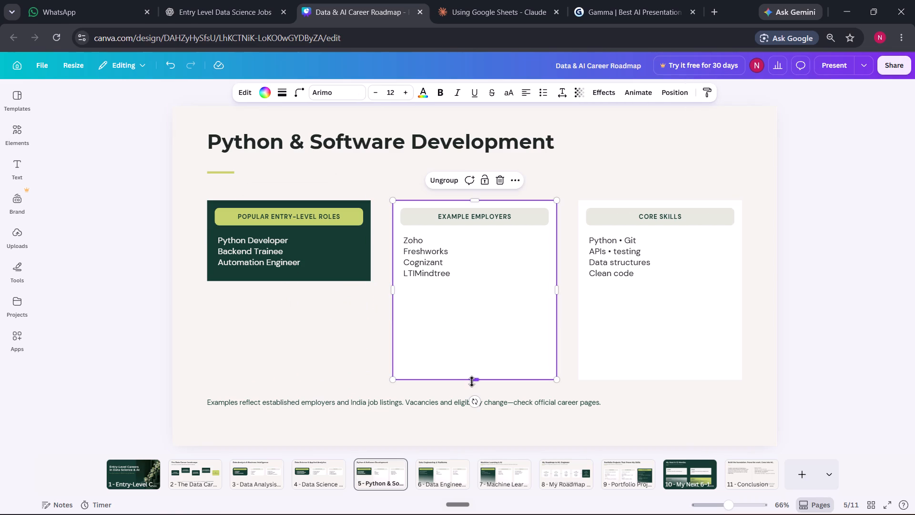
drag(472, 381, 451, 283)
click(443, 271)
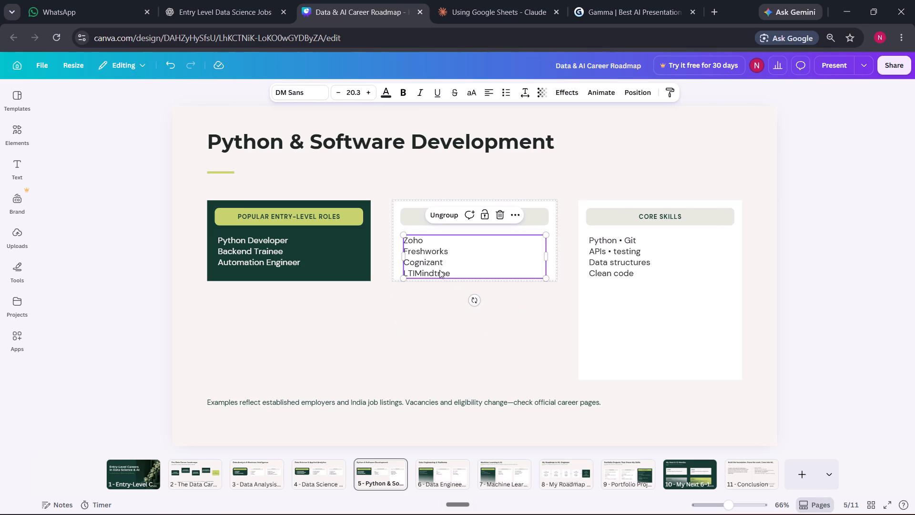
click(437, 270)
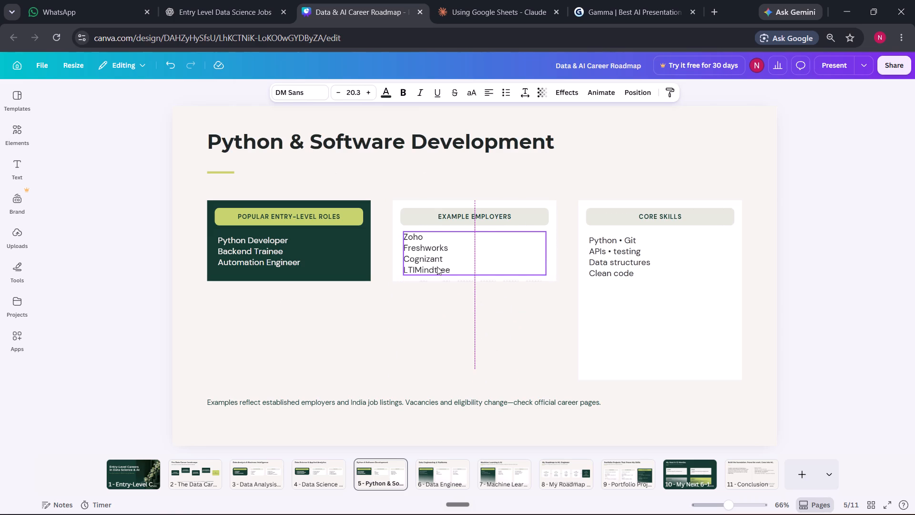
click(451, 276)
click(471, 283)
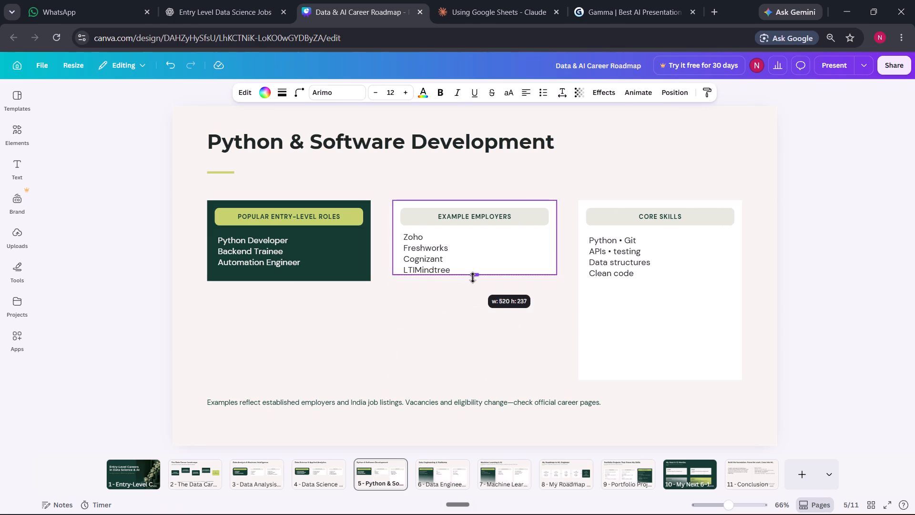
Shorten the Core Skills card background on the Python & Software Development slide to end just below its text.
double_click(636, 315)
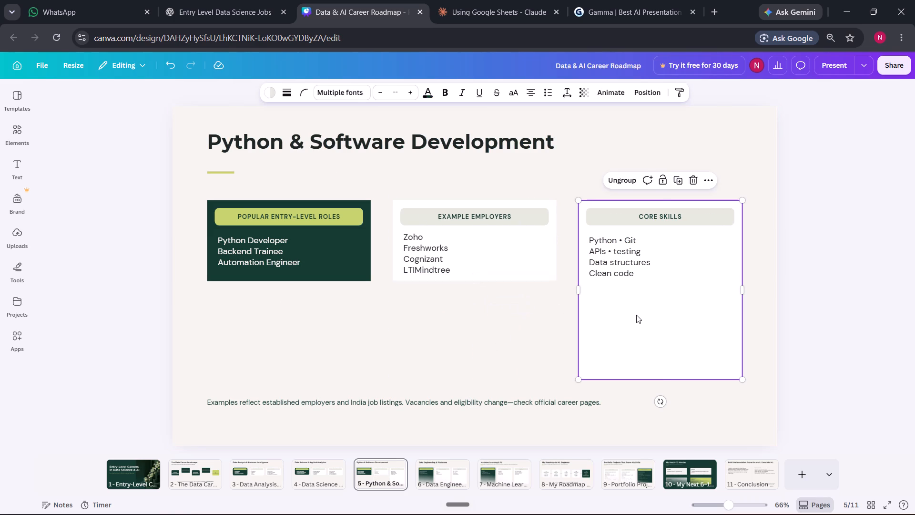
drag(660, 377, 641, 278)
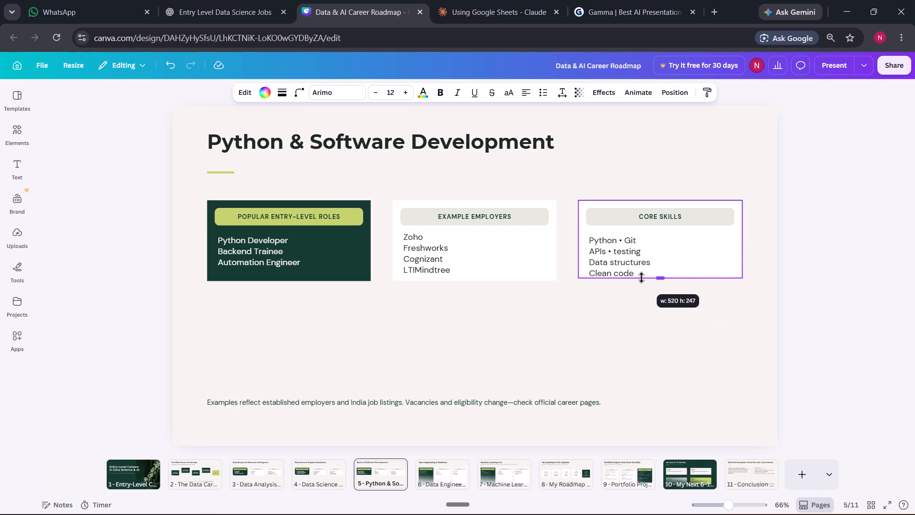
drag(641, 278, 640, 279)
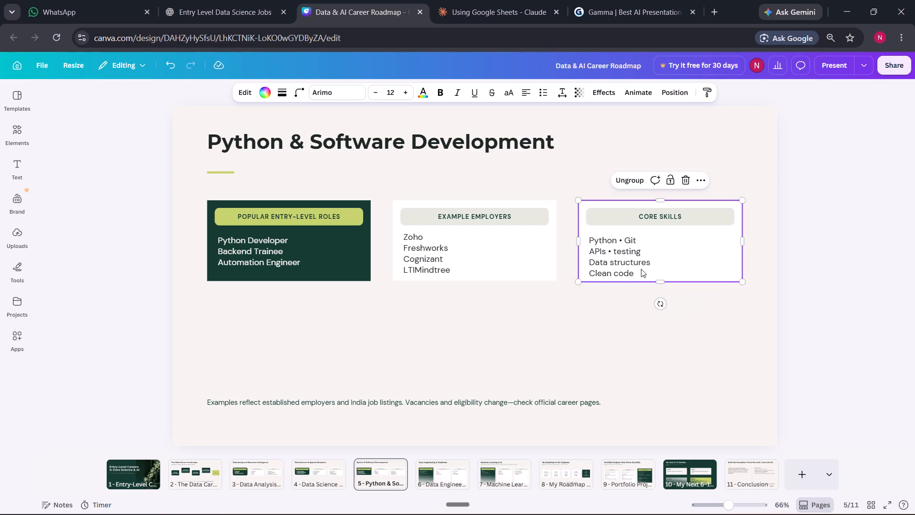
Set the corner rounding of all three Python & Software Development cards together to about 50.
shift+click(526, 263)
shift+click(356, 268)
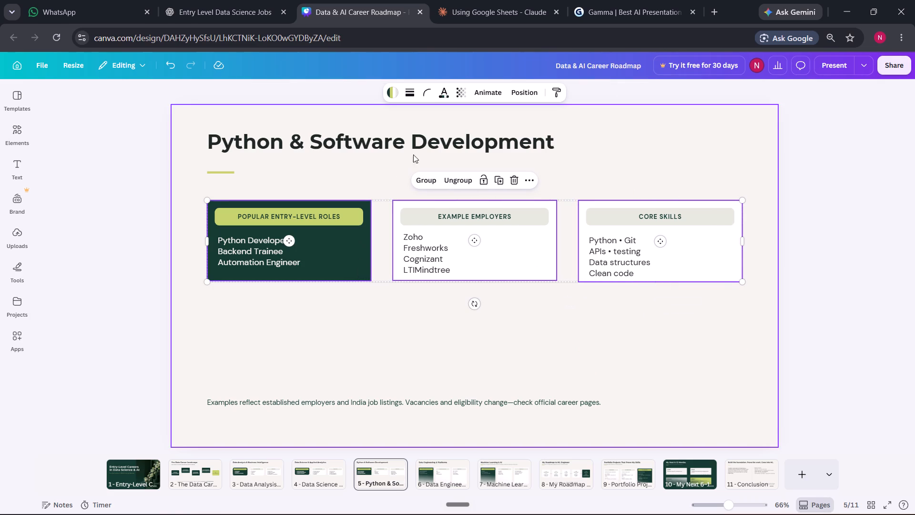
click(427, 94)
drag(437, 131, 434, 133)
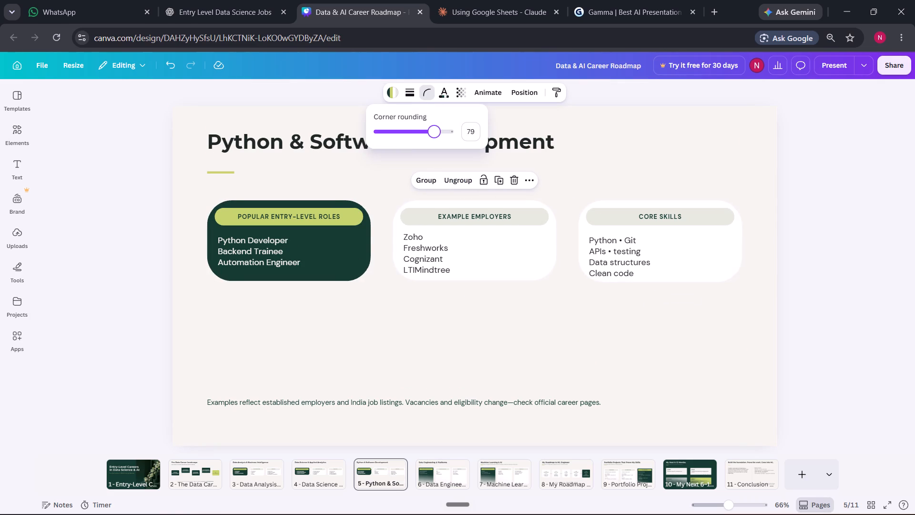
drag(434, 133, 422, 141)
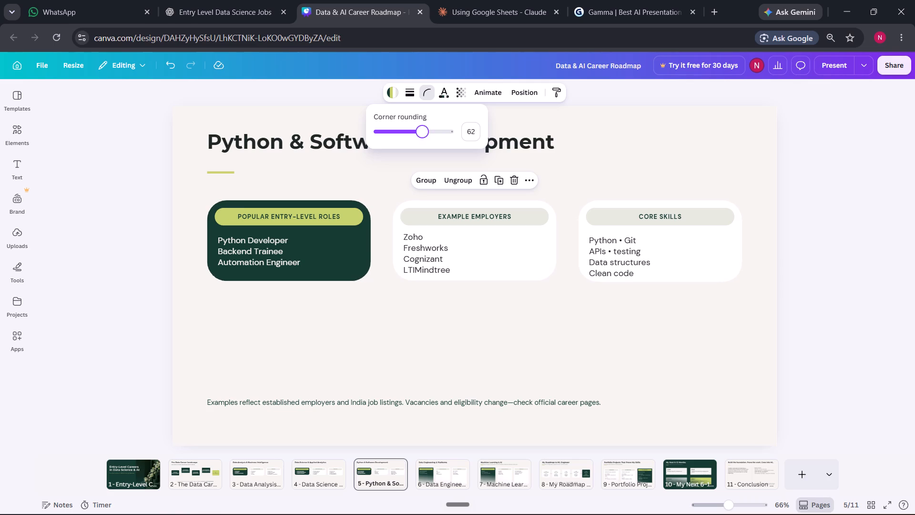
drag(422, 141, 413, 145)
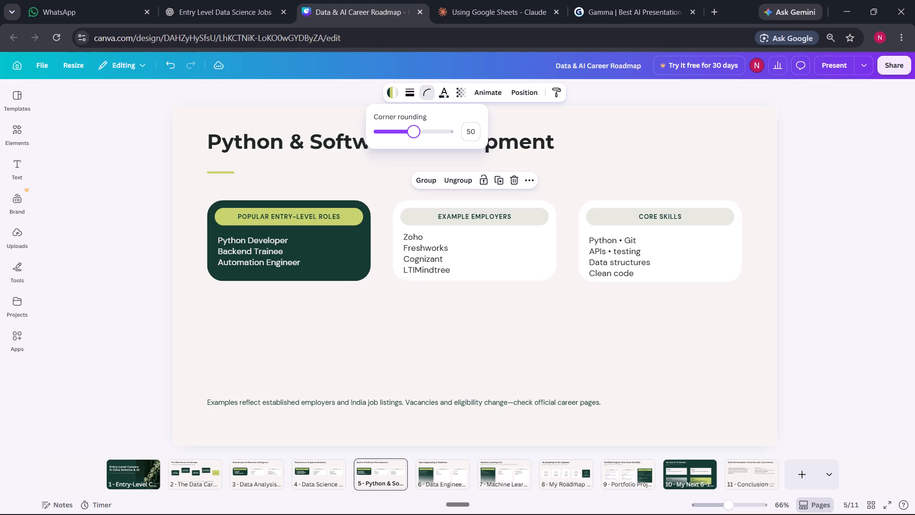
drag(413, 145, 414, 143)
click(528, 310)
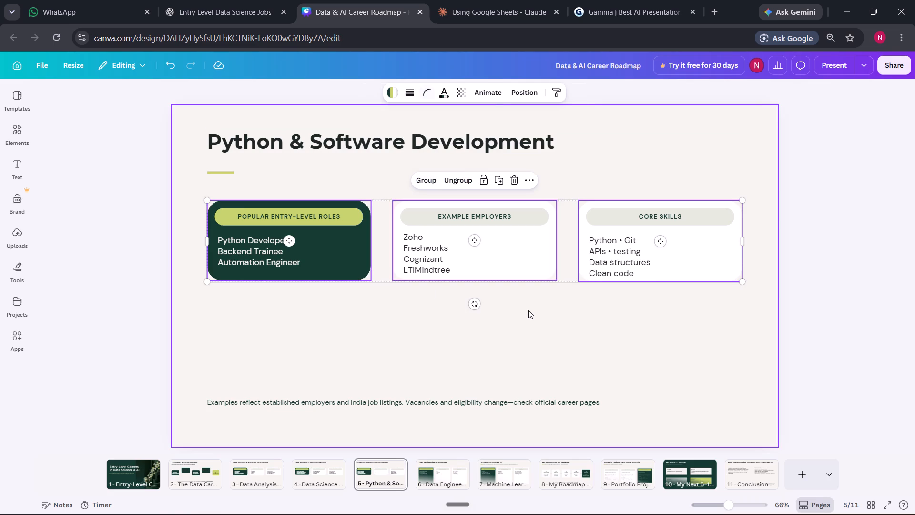
Turn the roles, employers and skills text in the three Python & Software Development cards into bulleted lists.
double_click(263, 257)
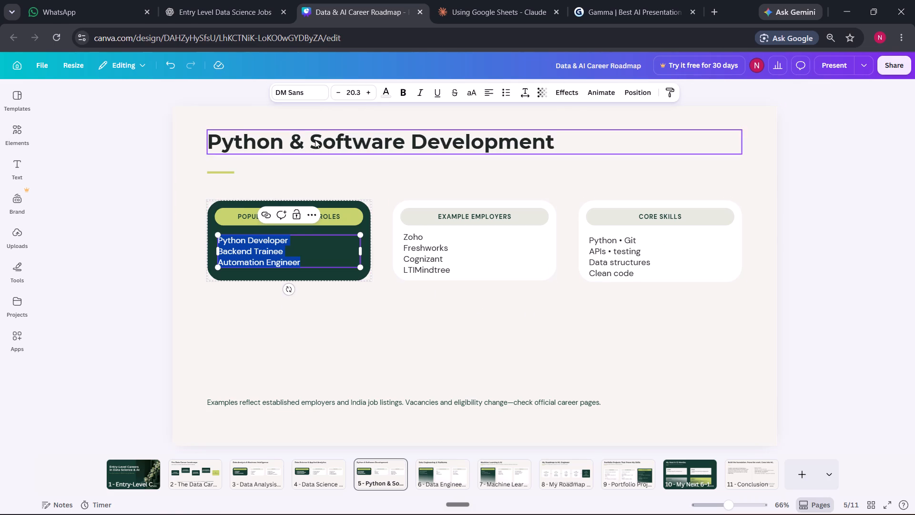
click(506, 88)
double_click(411, 252)
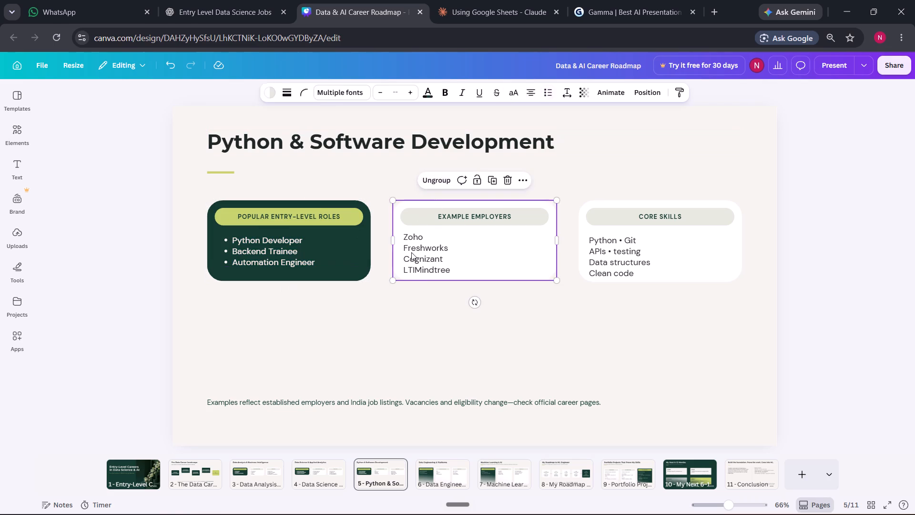
click(505, 91)
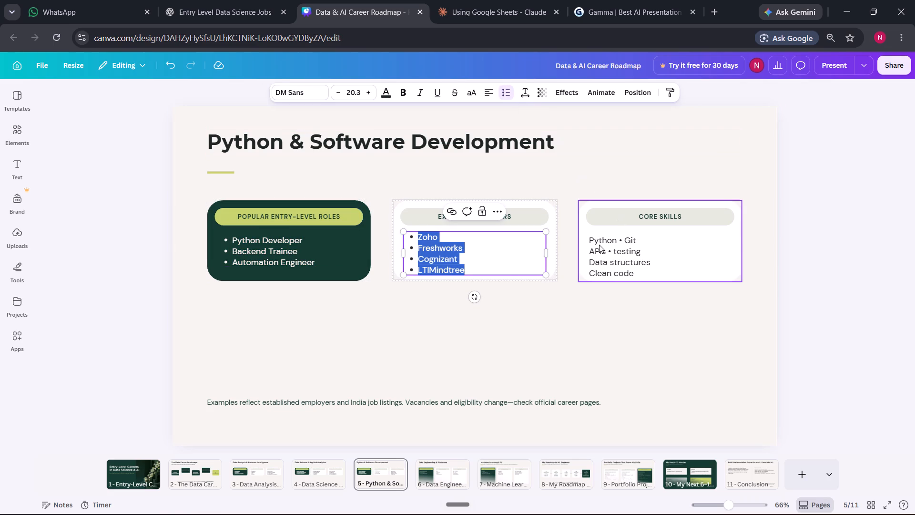
double_click(599, 245)
click(505, 93)
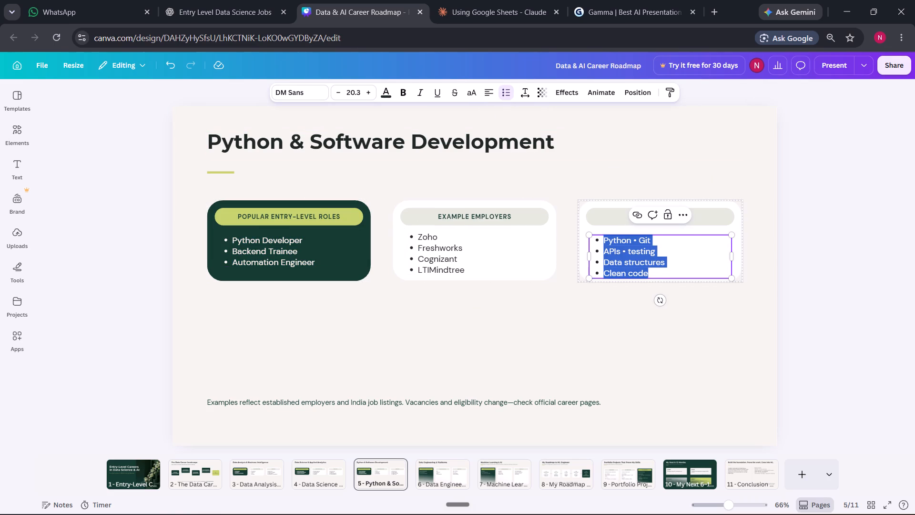
Nudge the bulleted skills list slightly higher inside the Core Skills card on the Python & Software Development slide.
click(631, 354)
click(662, 263)
click(635, 263)
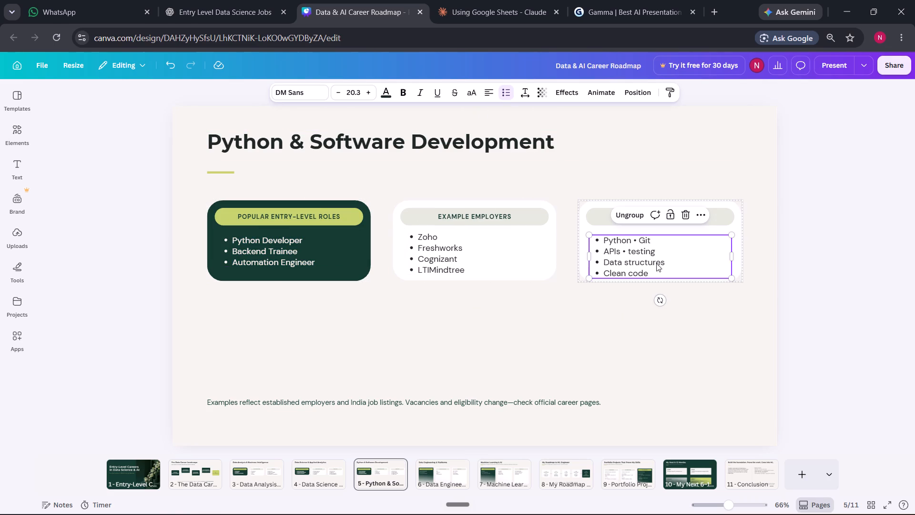
click(675, 263)
click(693, 319)
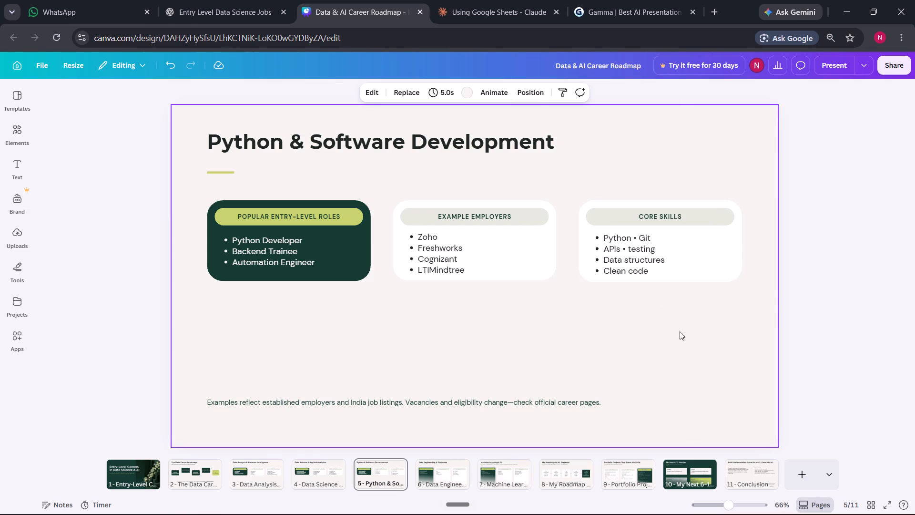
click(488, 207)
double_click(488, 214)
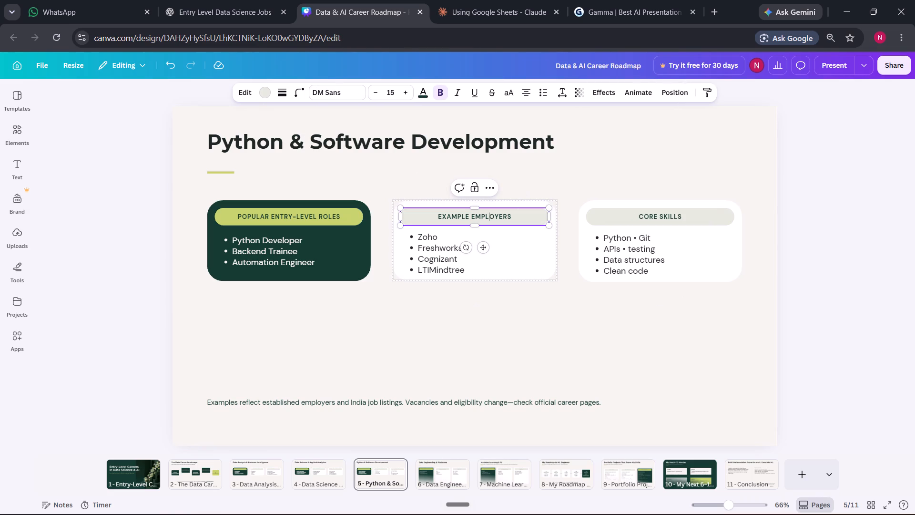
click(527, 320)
Turn the text in all three cards on the Data Engineering & Platforms slide into bulleted lists.
click(440, 481)
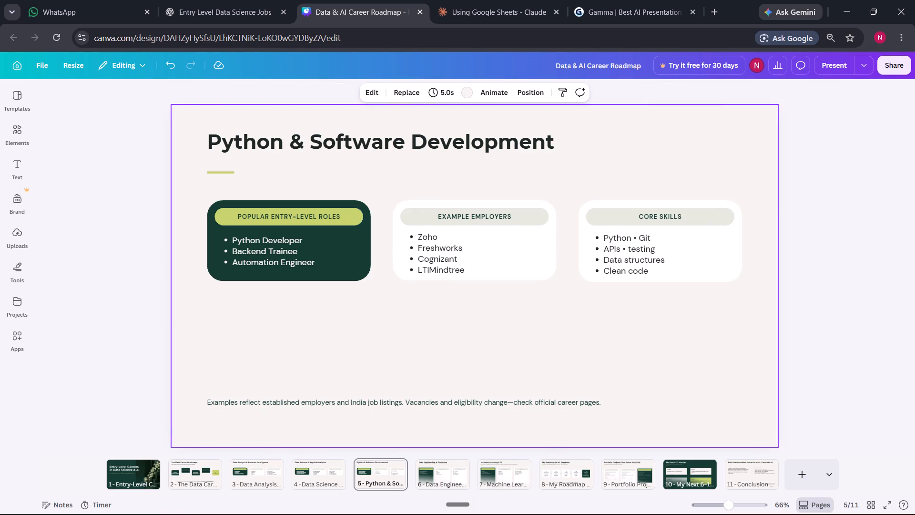
double_click(259, 256)
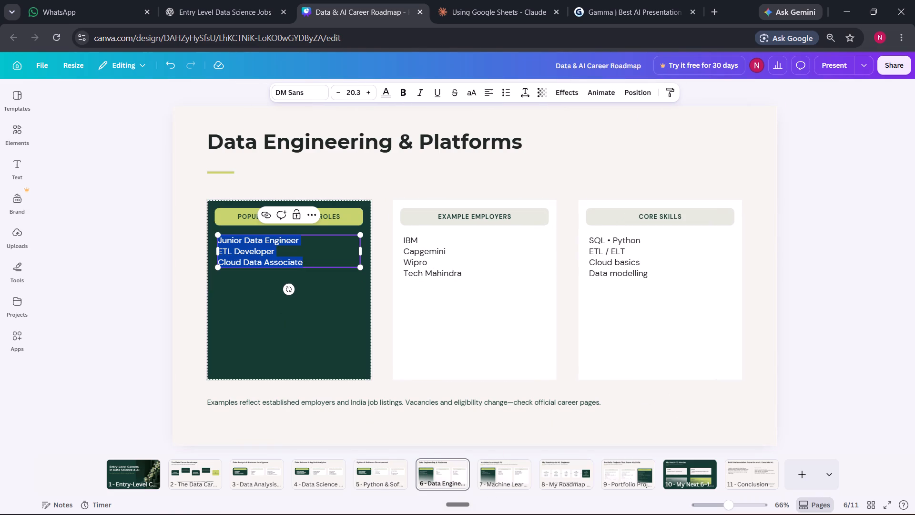
click(507, 92)
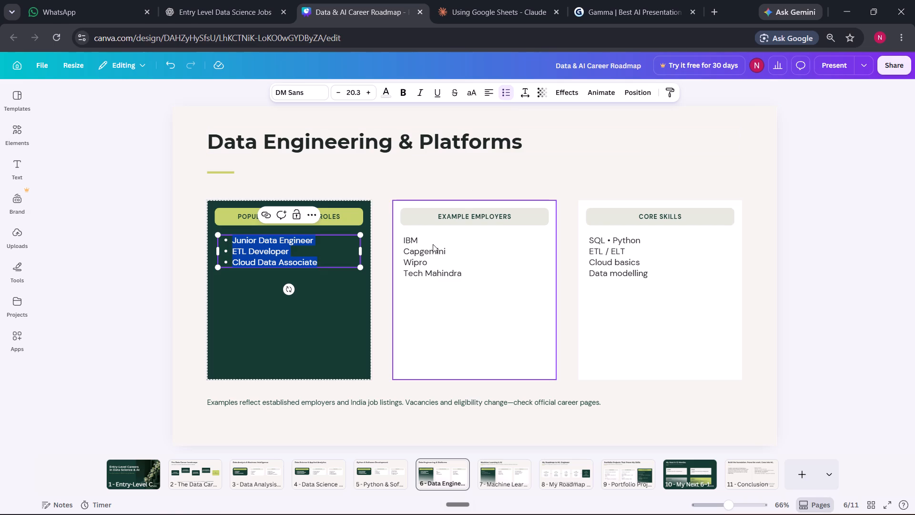
double_click(427, 250)
click(512, 91)
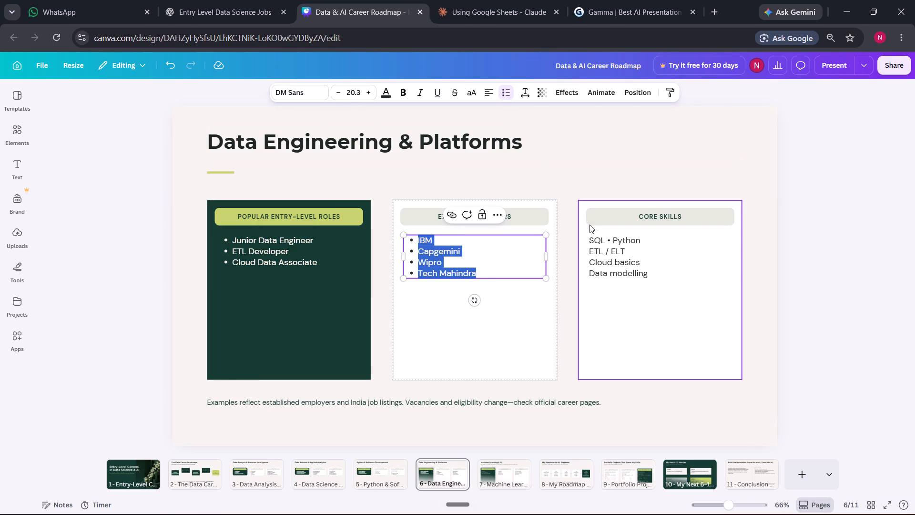
double_click(595, 239)
click(505, 93)
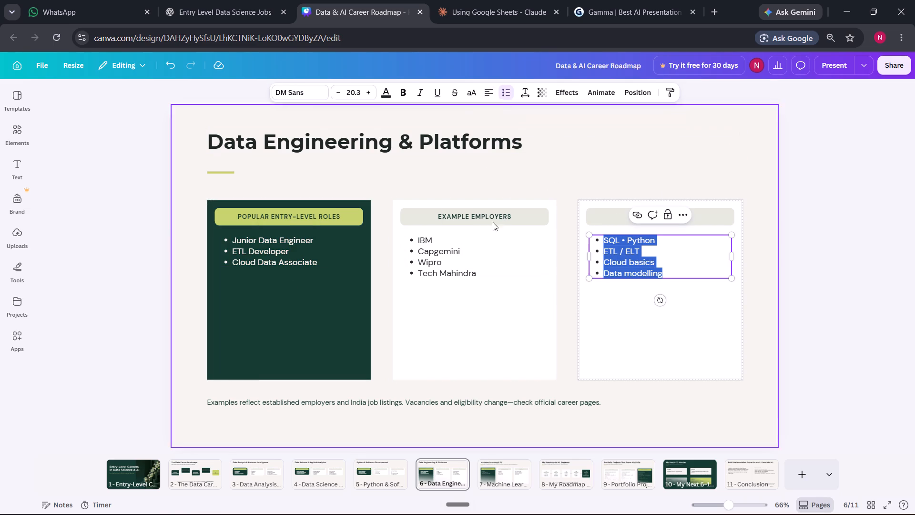
Shorten the Popular Entry-Level Roles card background on the Data Engineering & Platforms slide so it ends just below its list.
click(347, 319)
double_click(294, 370)
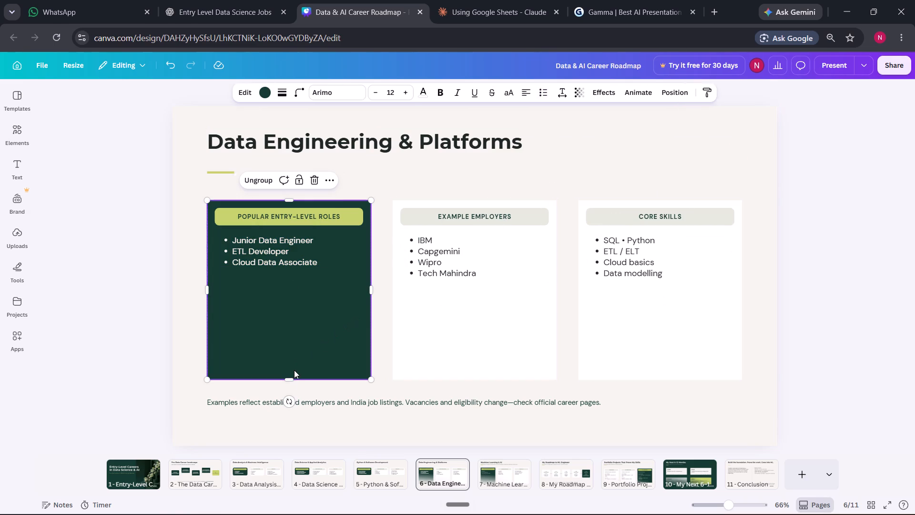
drag(288, 381, 288, 279)
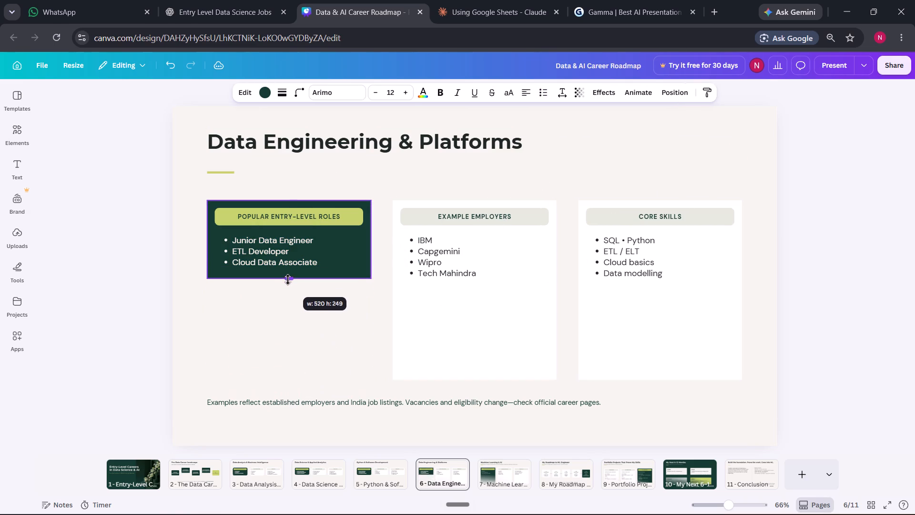
drag(288, 279, 288, 277)
Shorten the Example Employers and Core Skills card backgrounds on the Data Engineering & Platforms slide to about 263 high, just below their lists.
double_click(445, 323)
drag(474, 376, 474, 367)
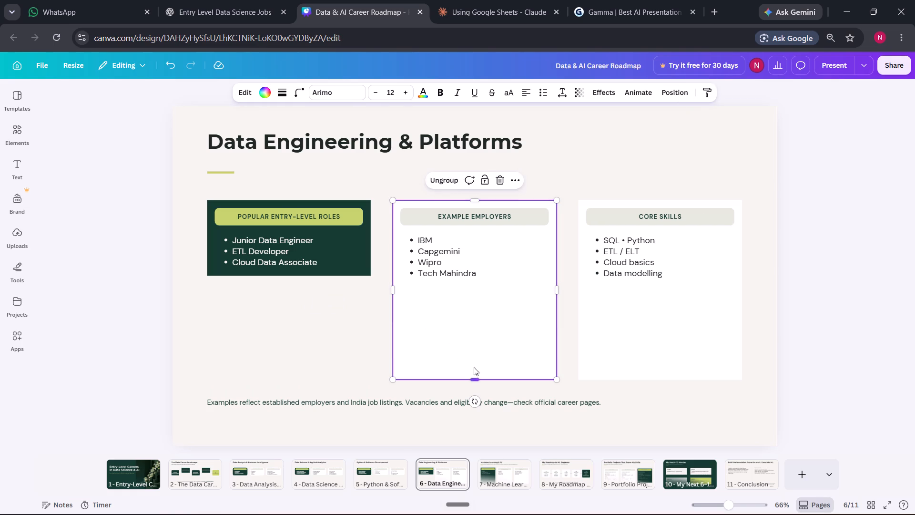
drag(474, 367, 460, 279)
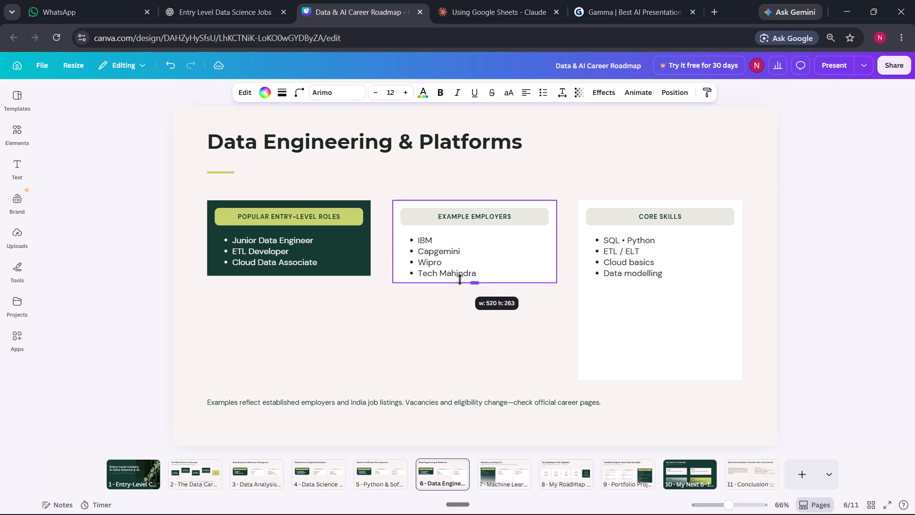
drag(460, 279, 460, 279)
double_click(620, 312)
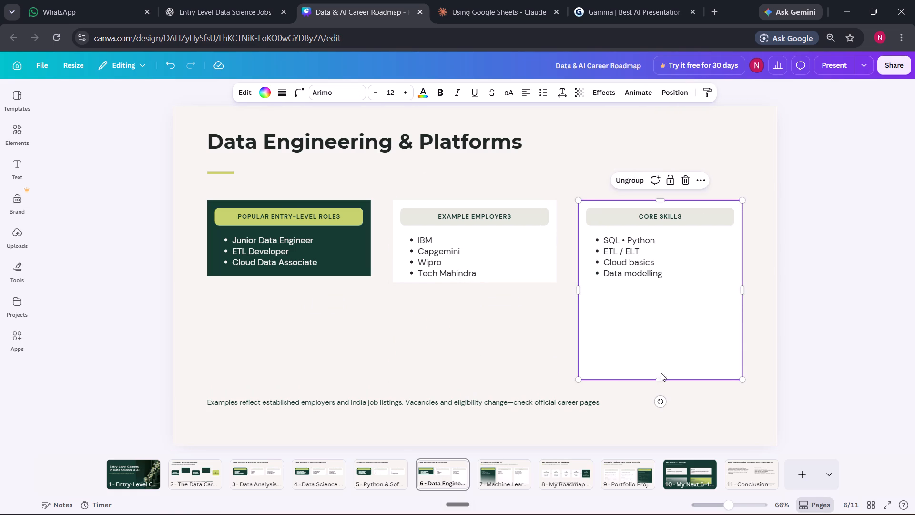
drag(661, 379, 644, 283)
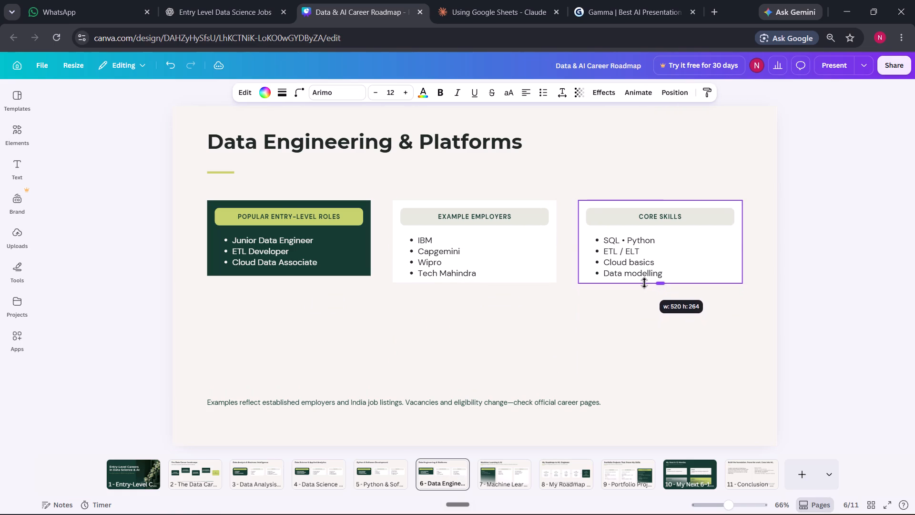
drag(644, 283, 644, 282)
Extend the Popular Entry-Level Roles card background slightly downward to match the height of the other two cards.
click(340, 265)
double_click(351, 258)
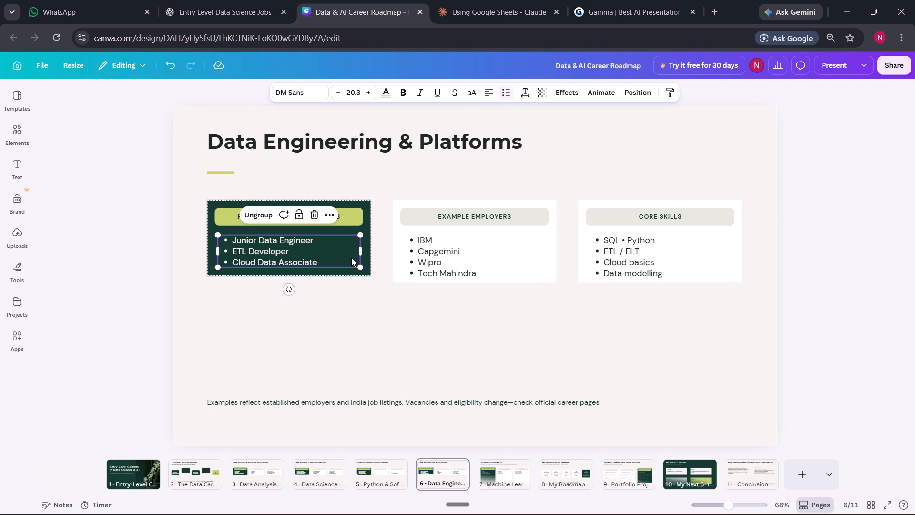
click(333, 273)
drag(291, 274, 291, 275)
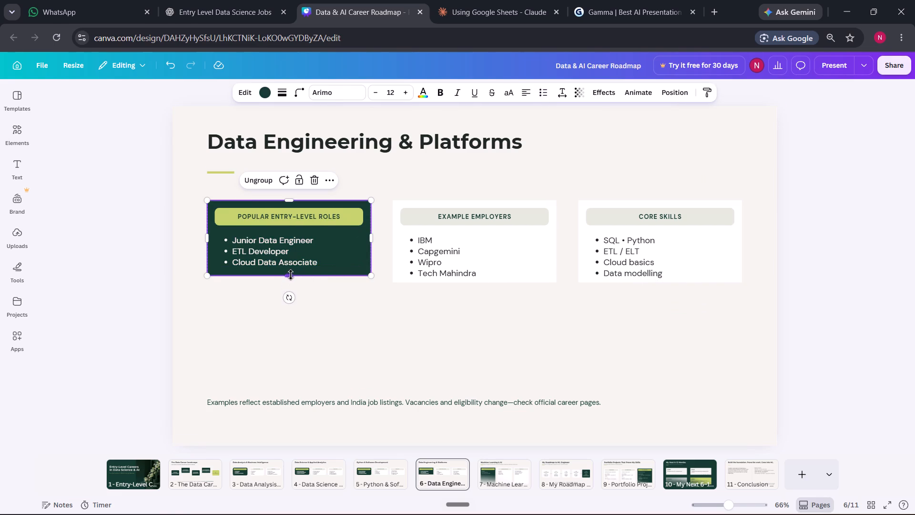
drag(291, 275, 291, 279)
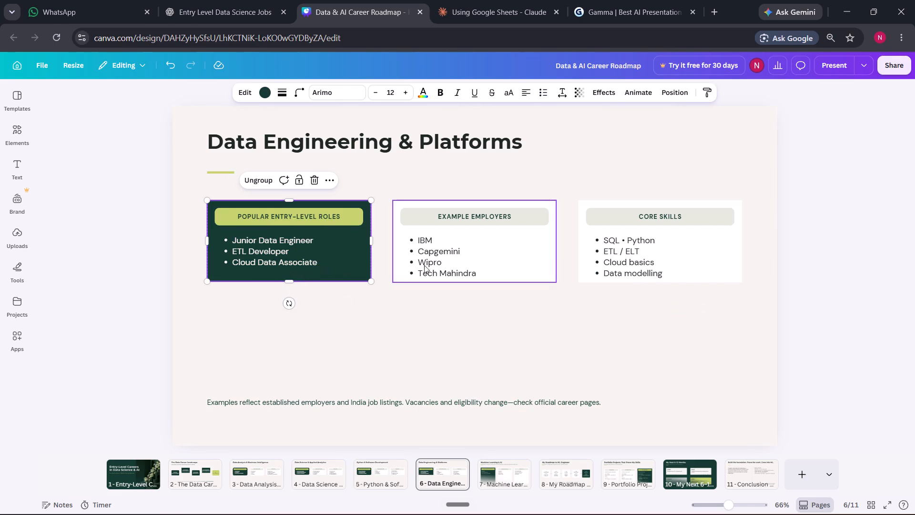
Set the corner rounding of all three cards on the Data Engineering & Platforms slide to 50.
shift+click(510, 265)
shift+click(690, 264)
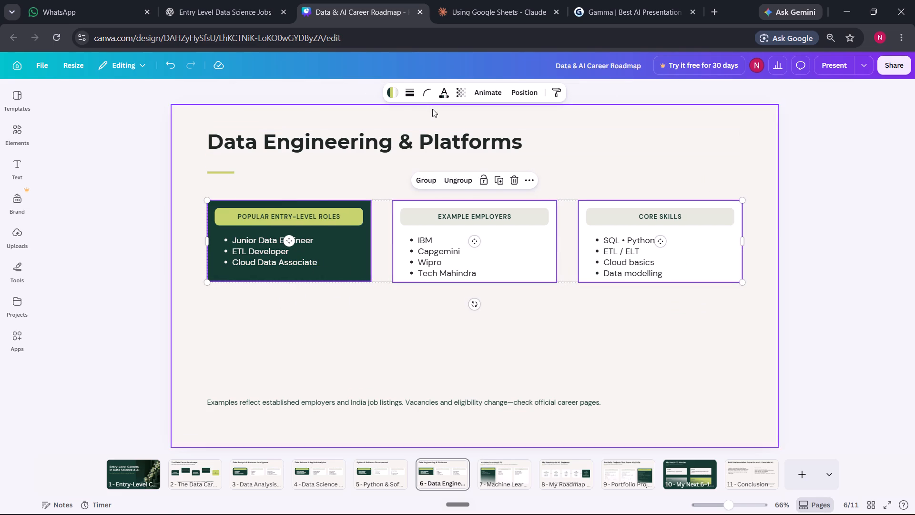
click(424, 94)
click(466, 134)
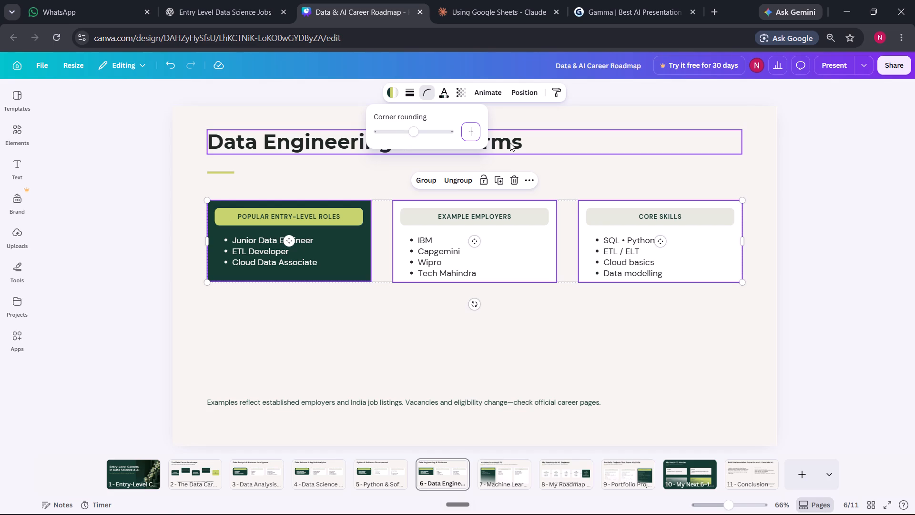
text(50)
key(Return)
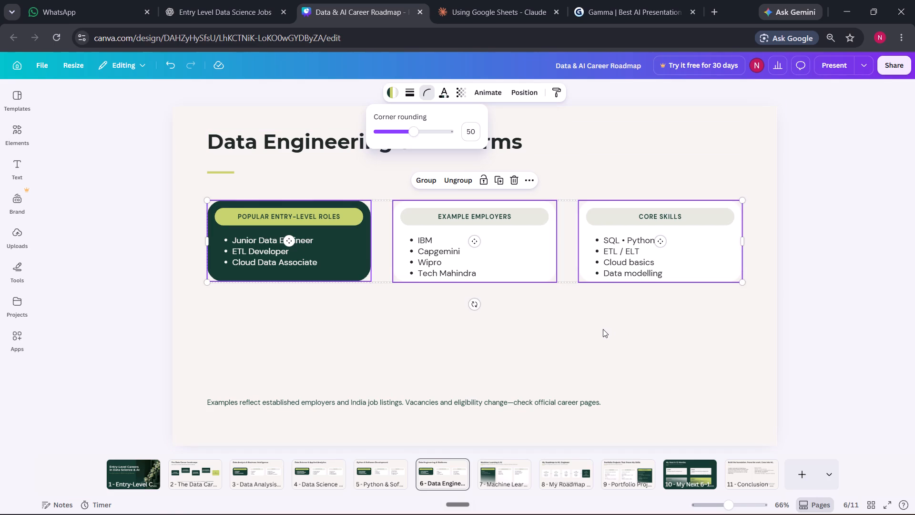
Shorten all three card backgrounds on the Machine Learning & AI slide to about 276 high, ending just below their text.
click(536, 479)
click(516, 481)
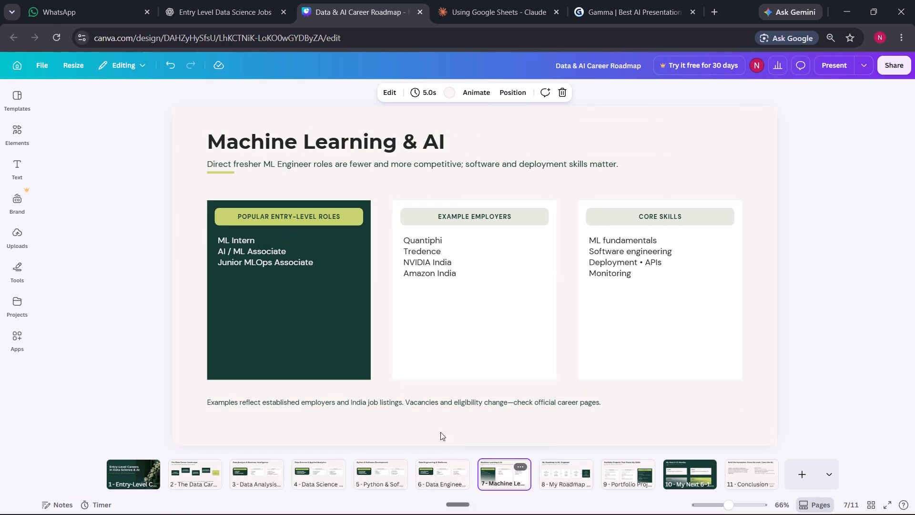
click(314, 327)
double_click(278, 373)
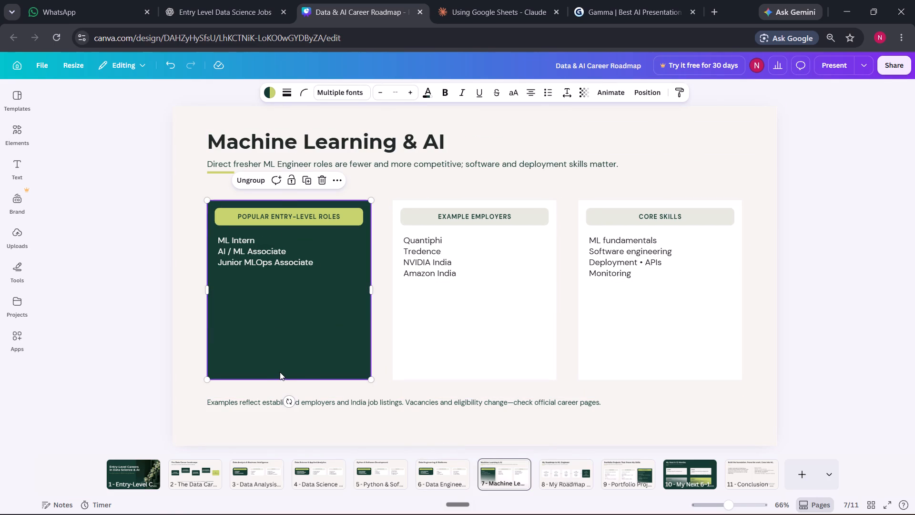
drag(284, 381, 286, 287)
double_click(488, 348)
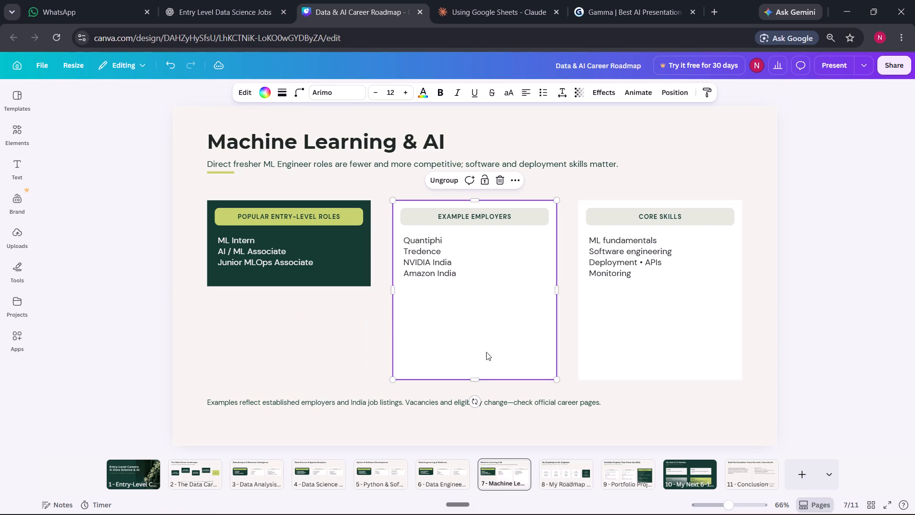
drag(476, 378, 475, 285)
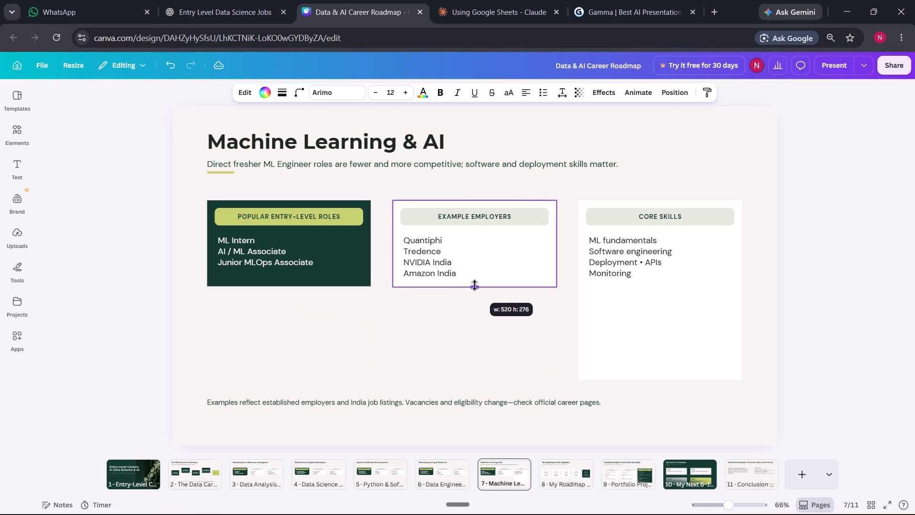
drag(475, 285, 475, 285)
double_click(684, 330)
drag(660, 381, 660, 347)
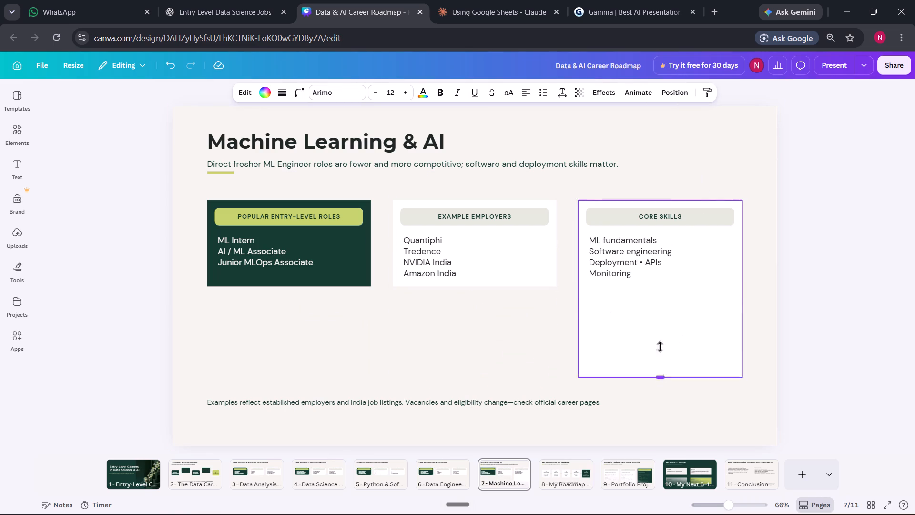
drag(660, 347, 659, 287)
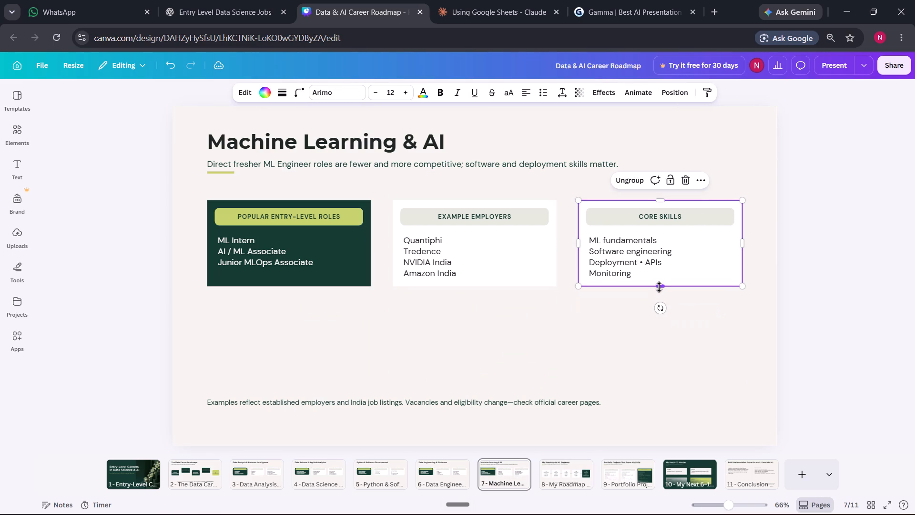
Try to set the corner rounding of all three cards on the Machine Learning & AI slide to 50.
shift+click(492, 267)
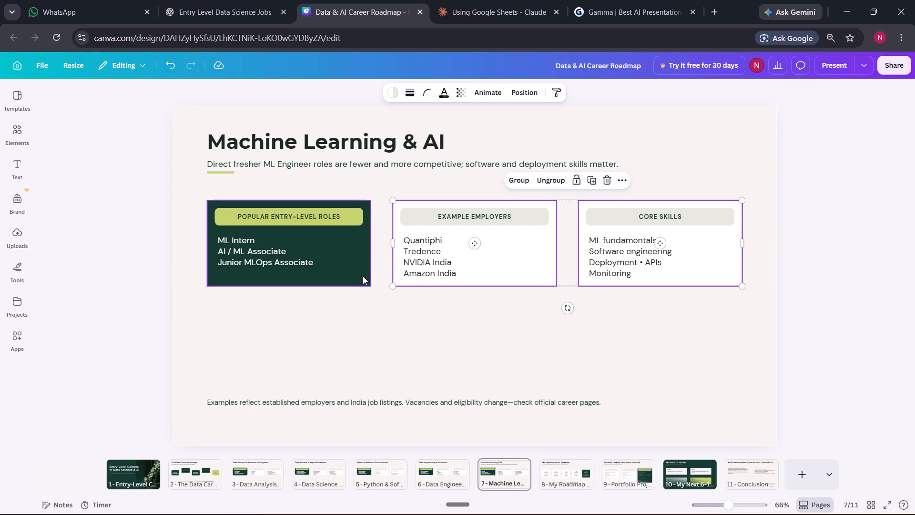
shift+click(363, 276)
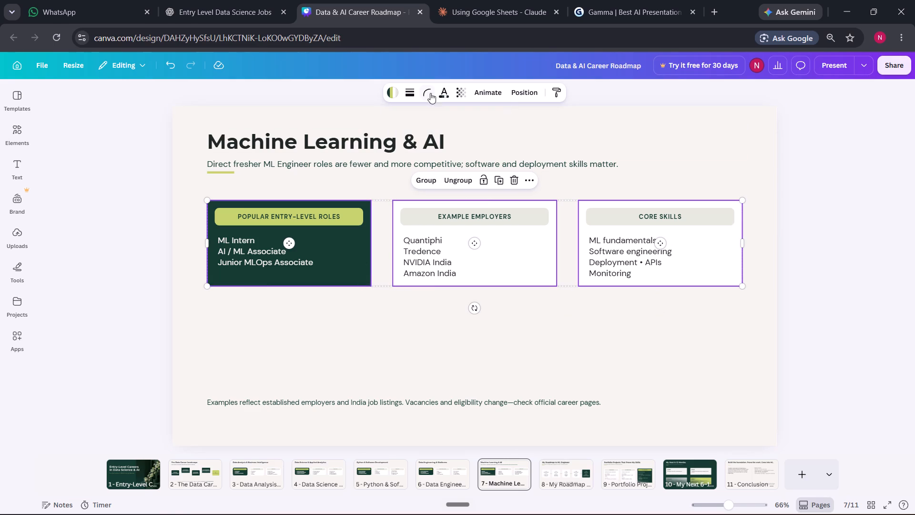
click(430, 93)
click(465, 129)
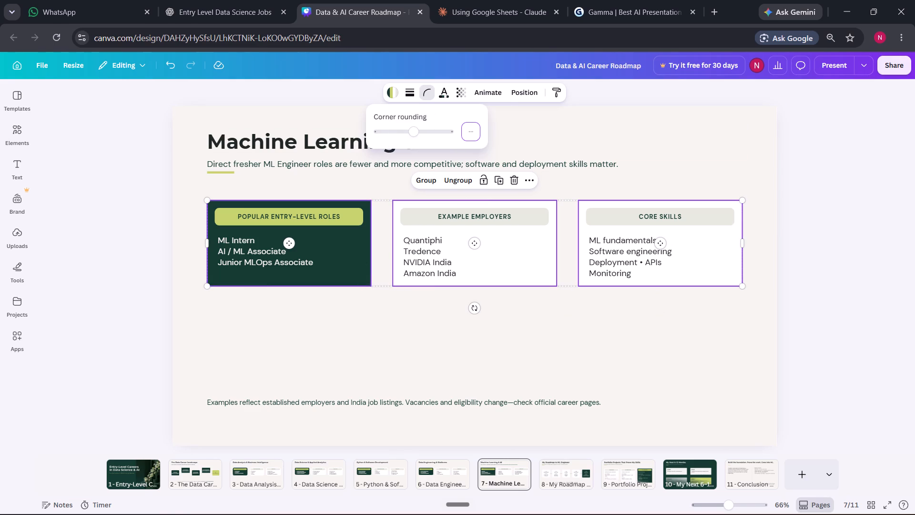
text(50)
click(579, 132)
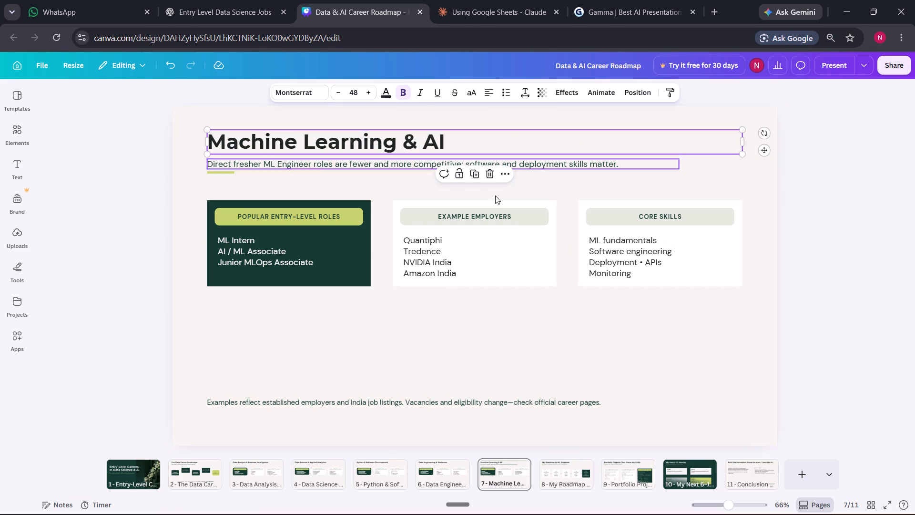
Select the Popular Entry-Level Roles card on the Machine Learning & AI slide.
click(342, 259)
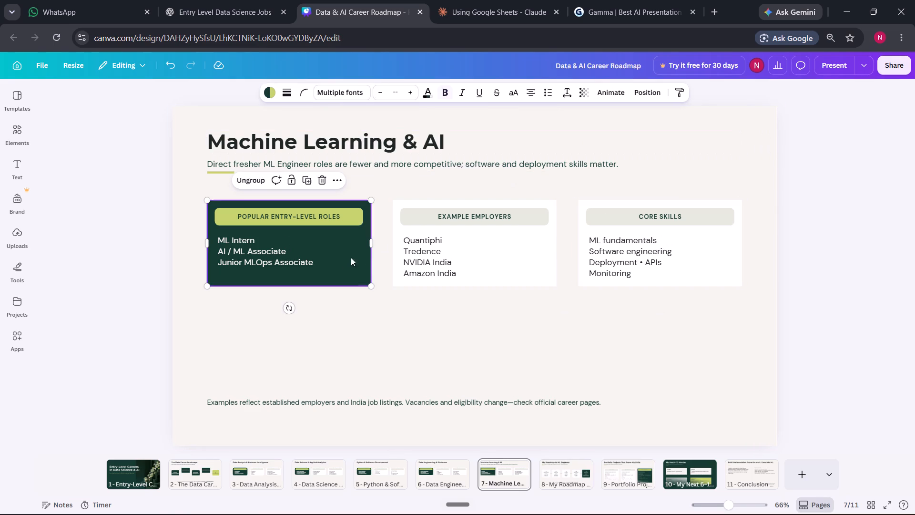
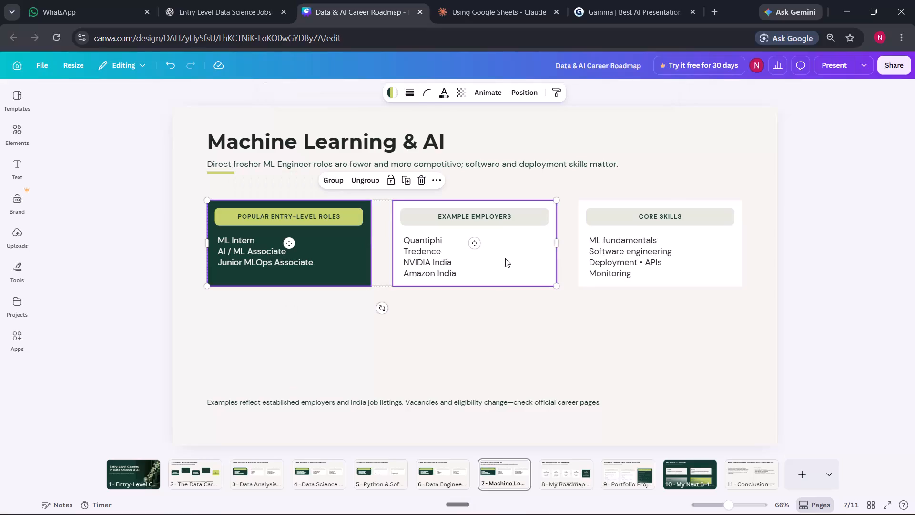
Set the corner rounding of all three cards on the Machine Learning & AI slide to 50.
shift+click(689, 274)
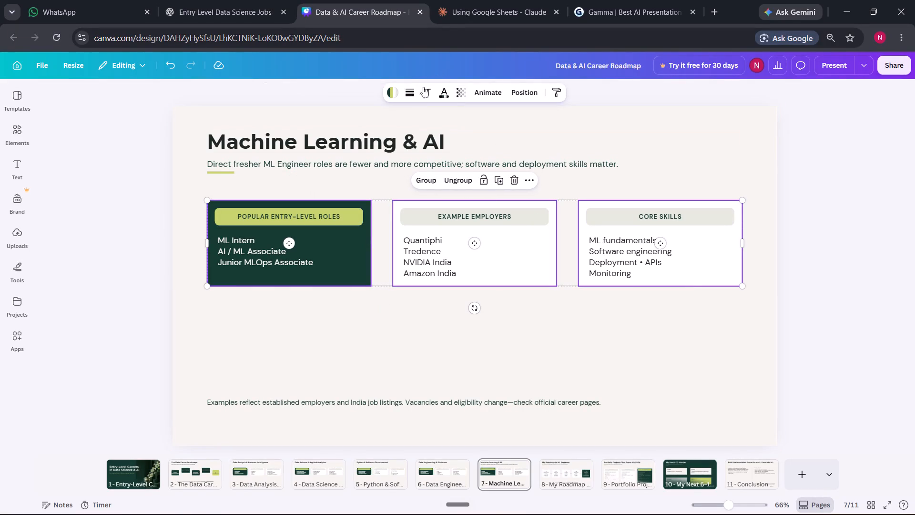
click(418, 93)
click(426, 93)
click(470, 132)
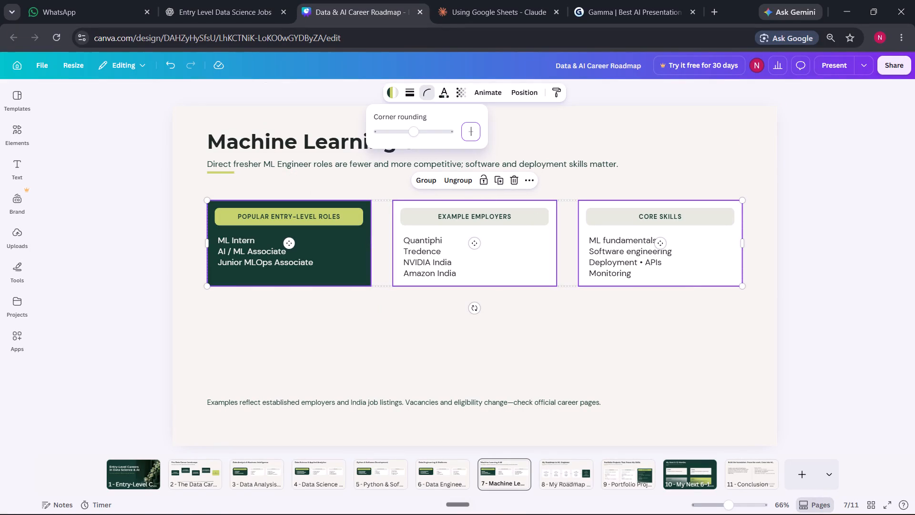
key(5)
key(0)
key(Return)
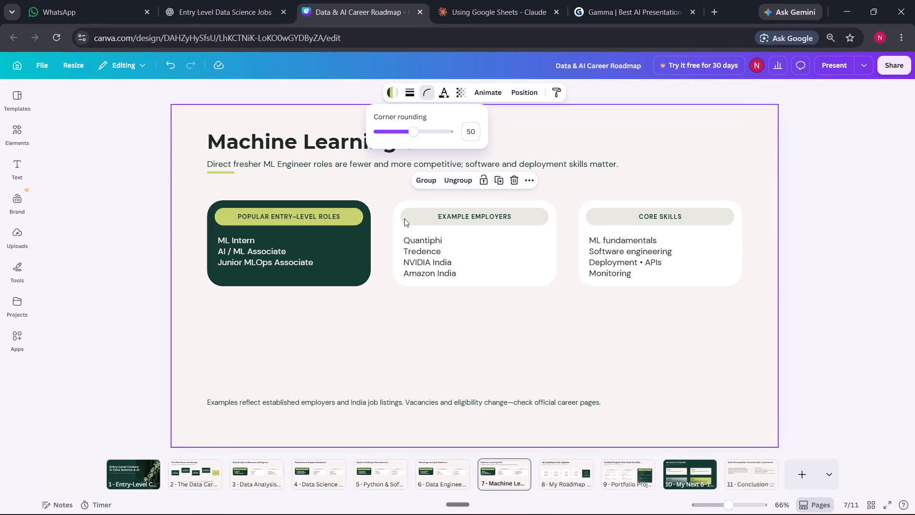
Format the text lists in all three cards on the Machine Learning & AI slide as bulleted lists.
double_click(261, 260)
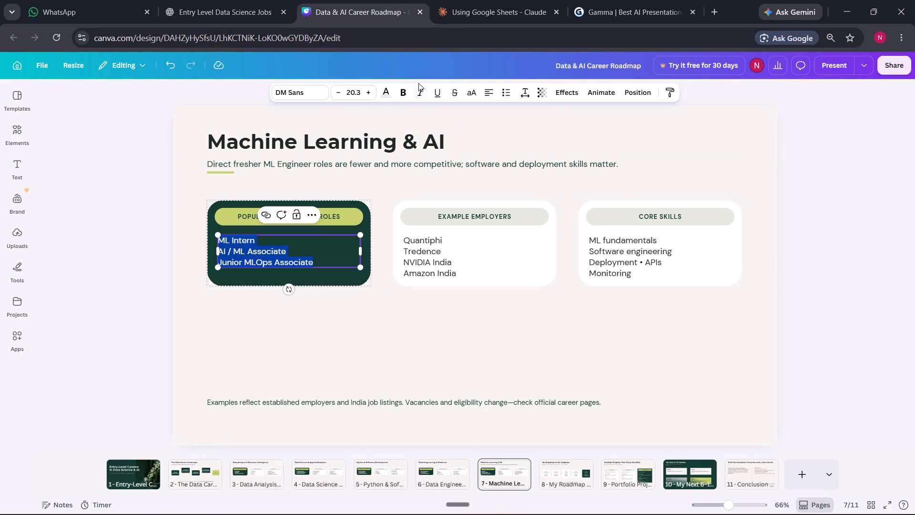
click(498, 95)
click(500, 94)
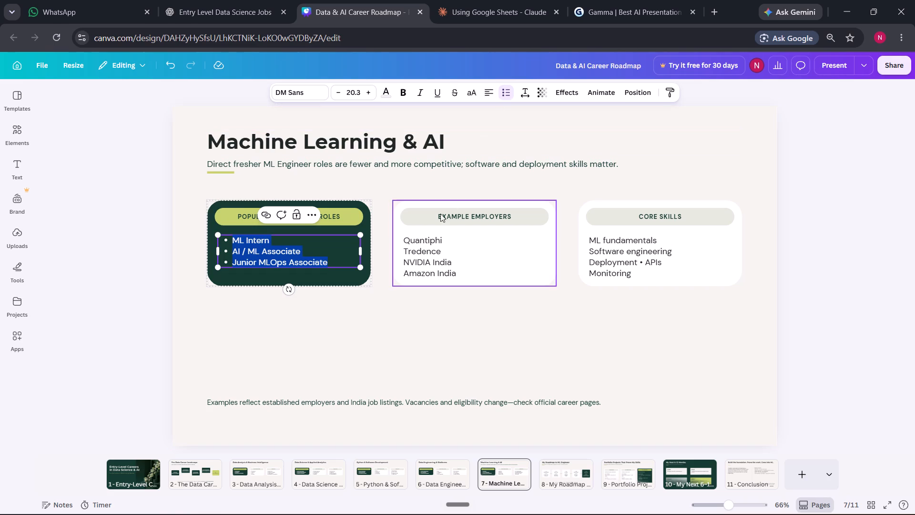
double_click(428, 249)
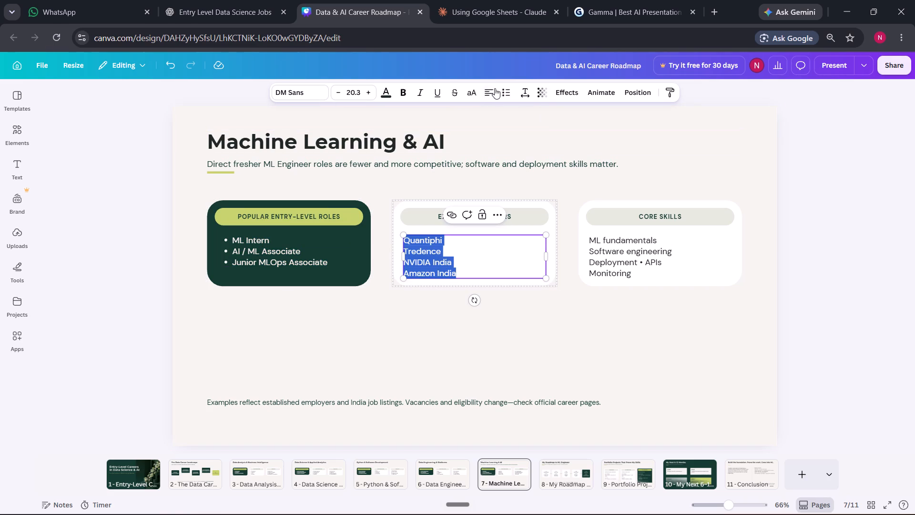
click(503, 91)
double_click(612, 248)
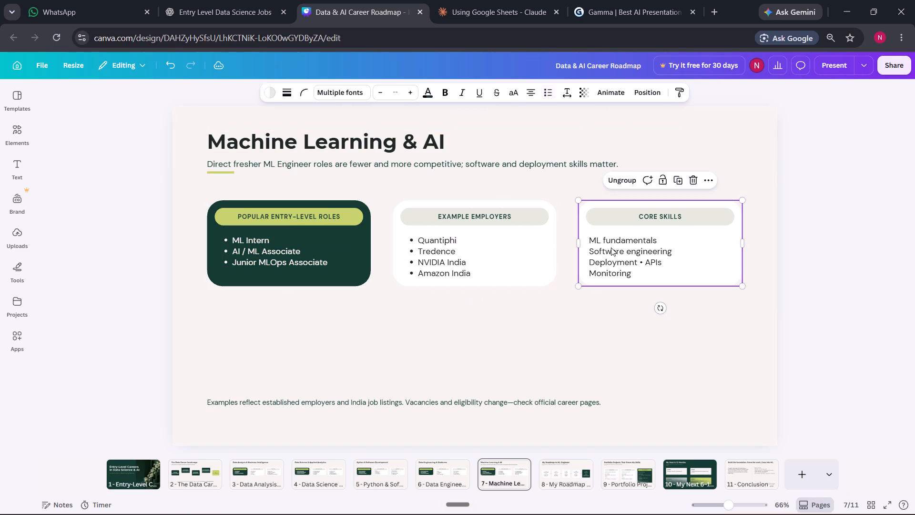
click(502, 88)
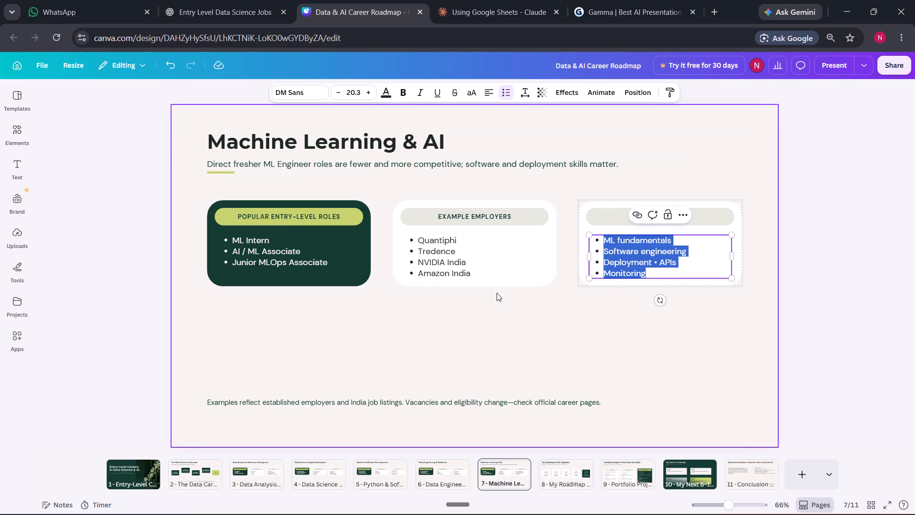
click(497, 293)
Centre the bullet lists vertically in the Machine Learning & AI cards, nudging the employers list slightly up and the roles list slightly down.
click(449, 263)
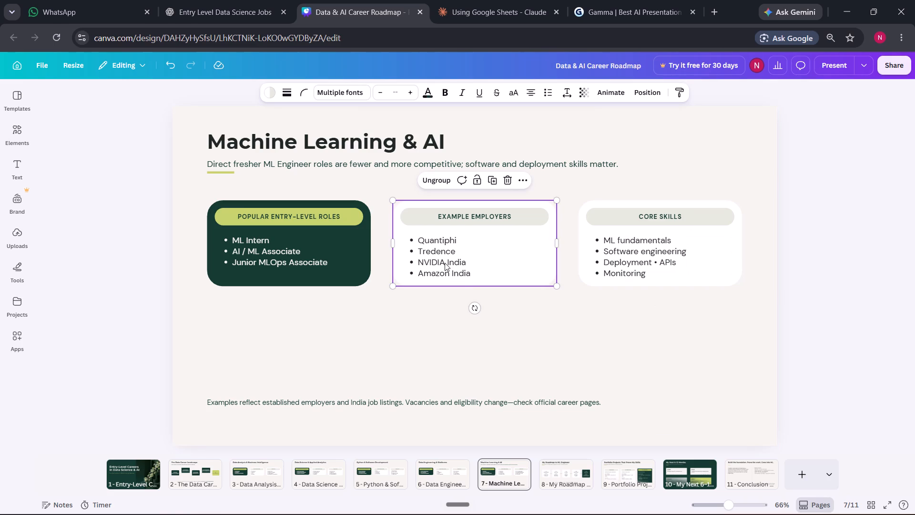
click(468, 274)
click(486, 267)
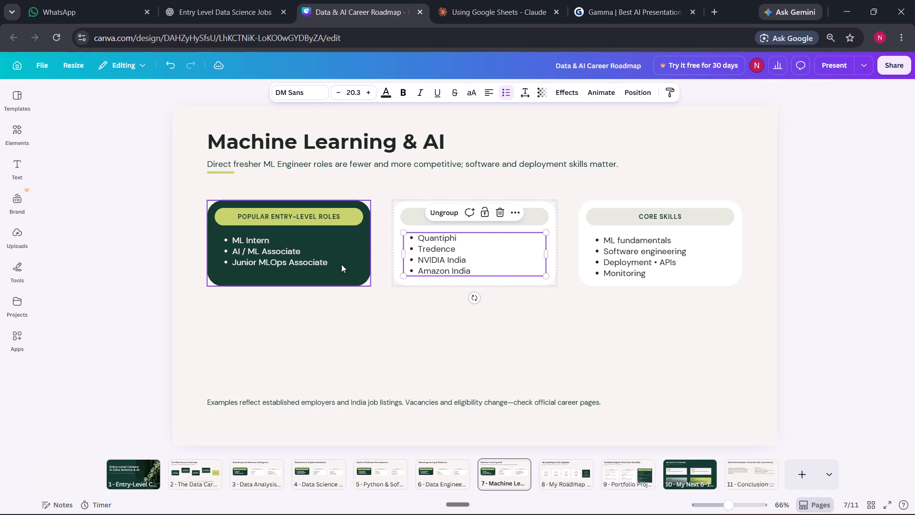
click(319, 262)
click(314, 262)
click(316, 253)
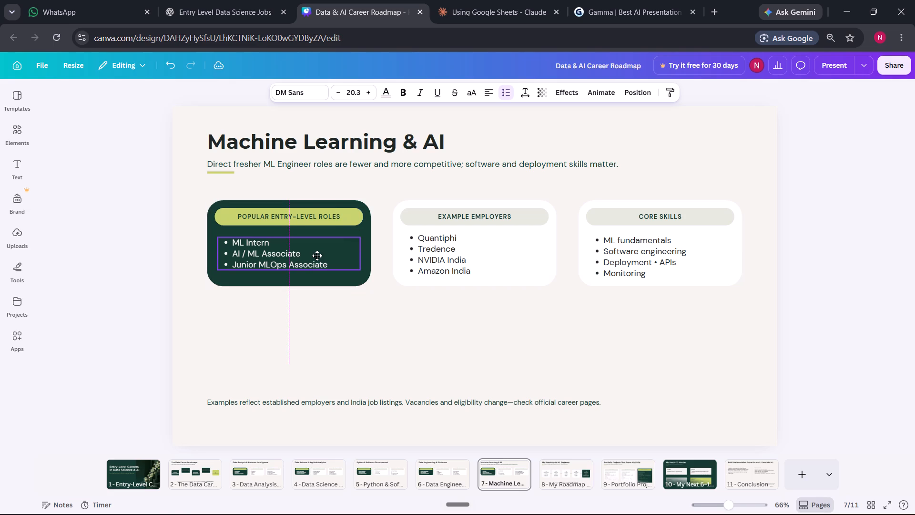
double_click(615, 258)
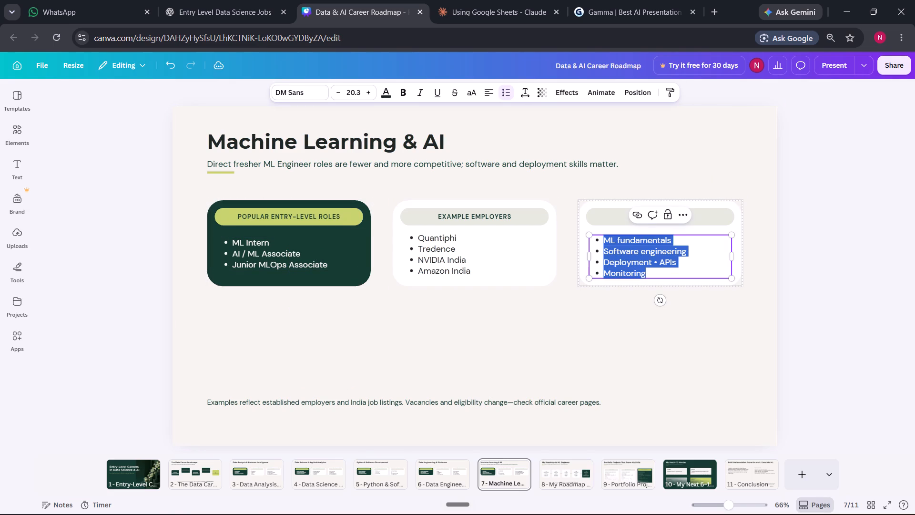
click(692, 261)
click(703, 307)
Delete the "Examples reflect established employers and India job listings" footnote from slides 7, 6, 5 and 4.
click(547, 402)
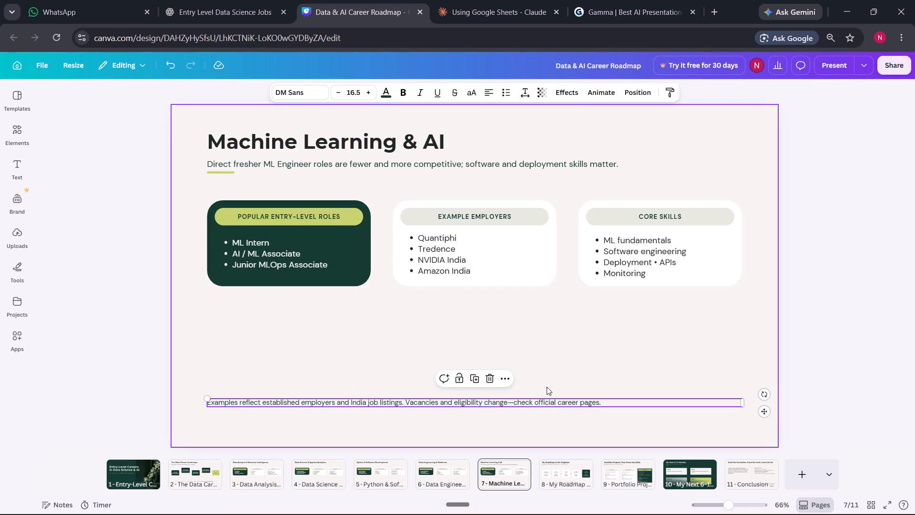
key(Delete)
click(459, 470)
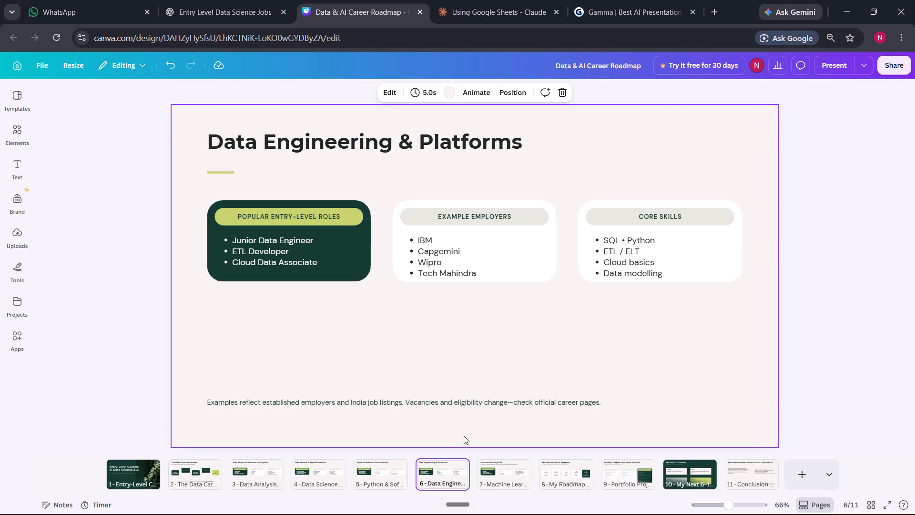
click(464, 403)
key(Delete)
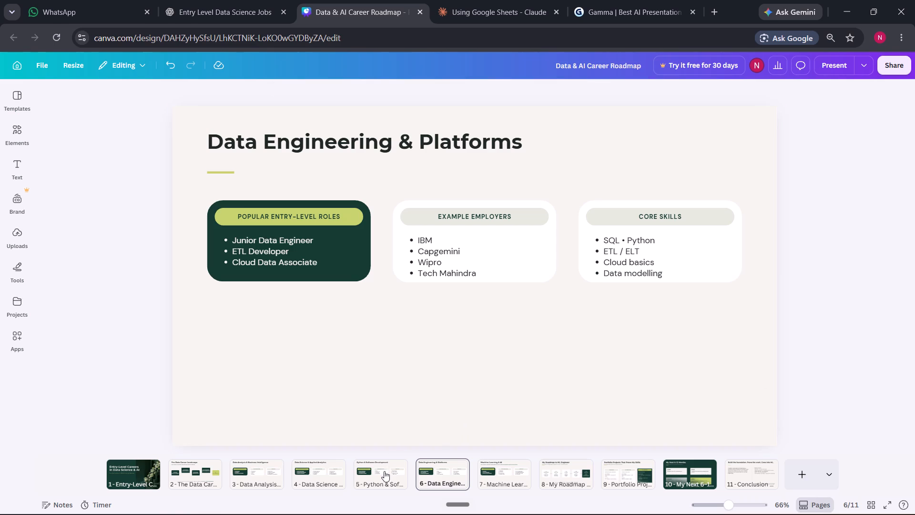
click(384, 472)
click(429, 402)
key(Delete)
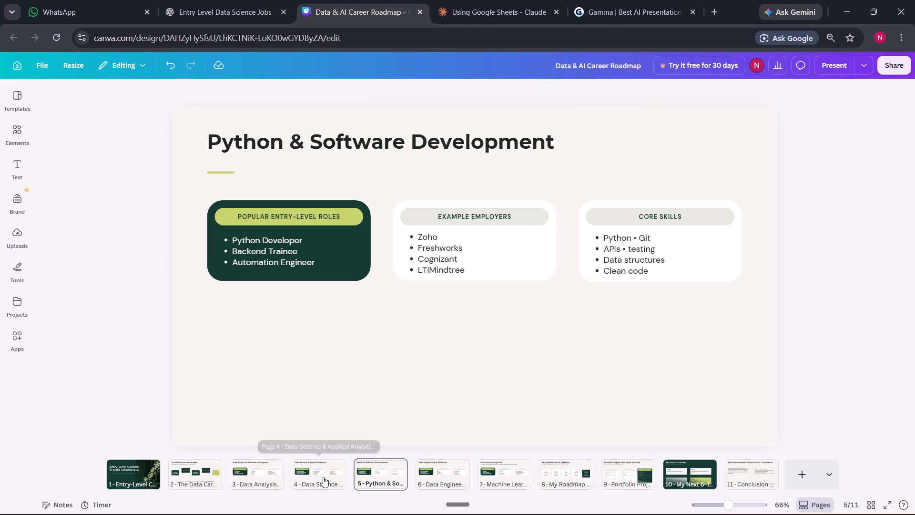
click(323, 477)
click(388, 402)
key(Delete)
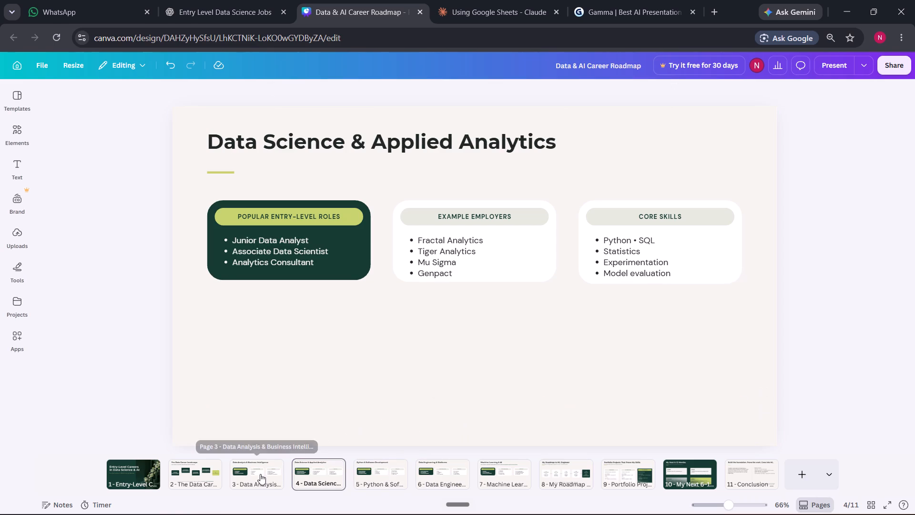
Review the slides from Data Analysis & Business Intelligence through My Next 6–12 Months for layout and content.
click(260, 474)
click(194, 485)
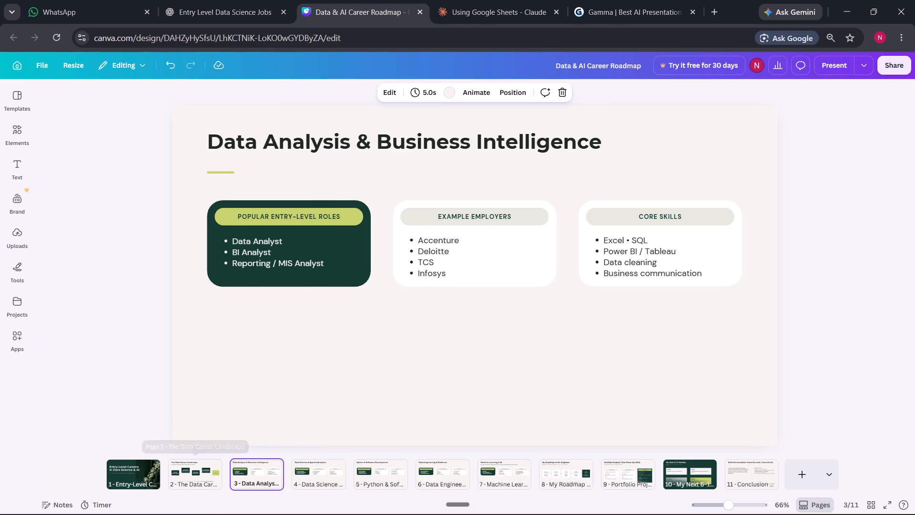
click(319, 480)
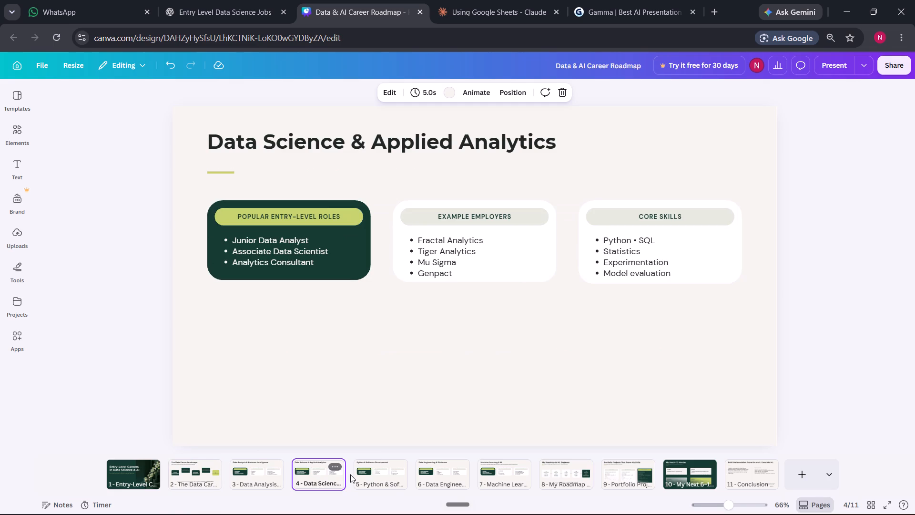
click(393, 475)
click(438, 478)
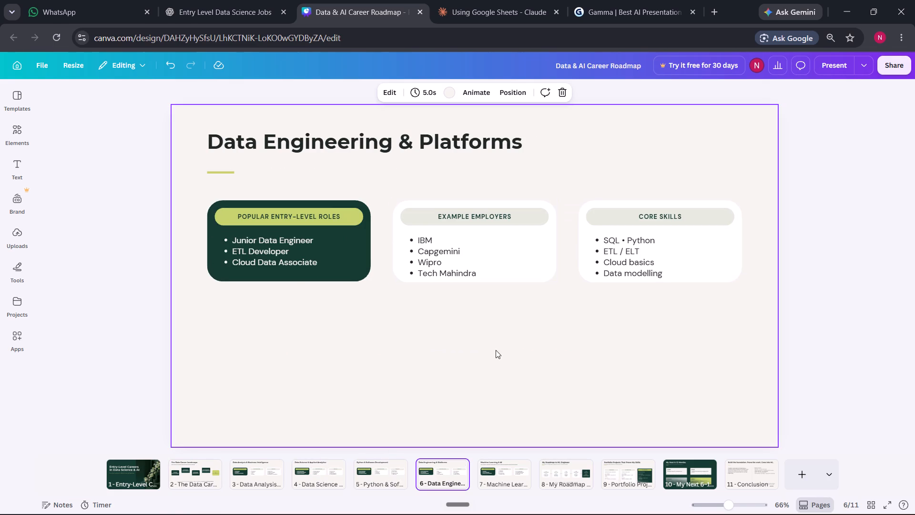
click(504, 473)
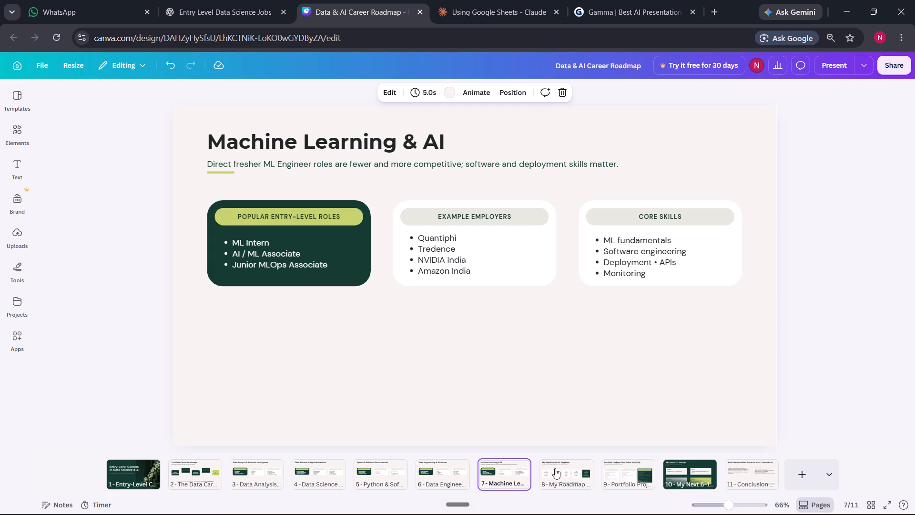
click(555, 468)
click(493, 477)
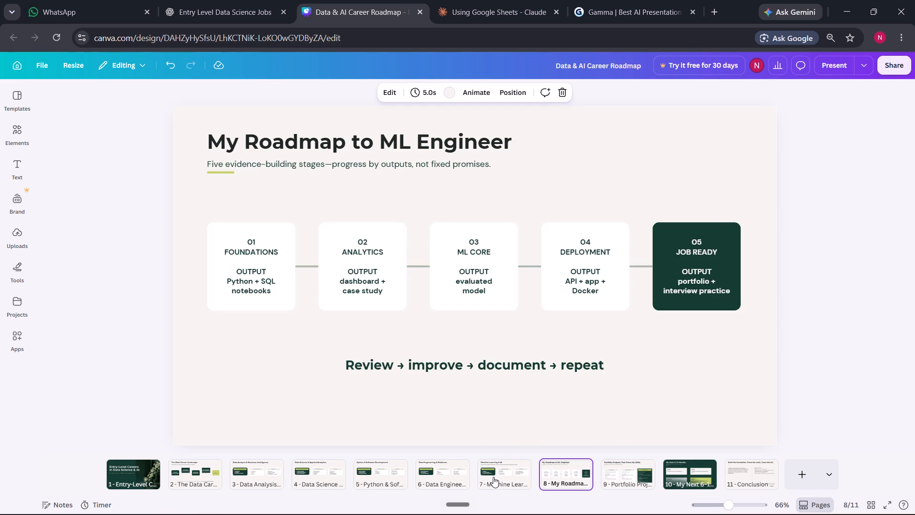
click(577, 469)
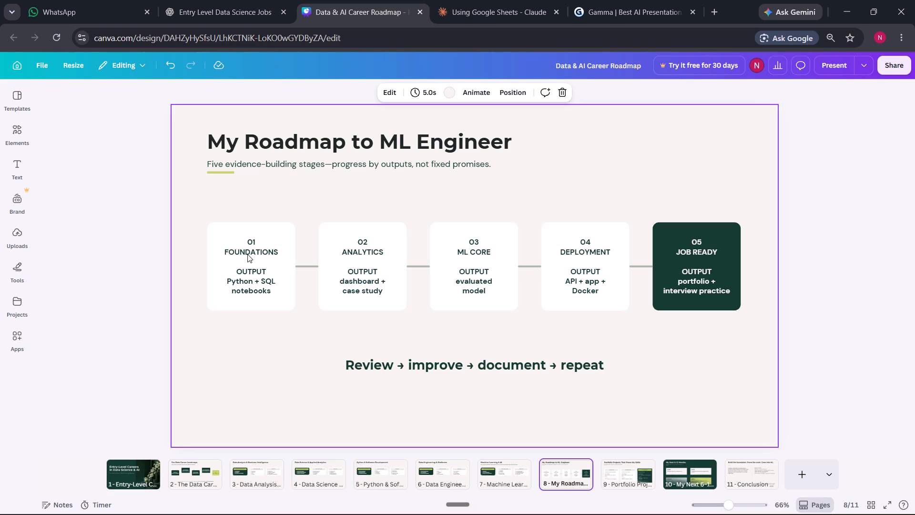
click(620, 480)
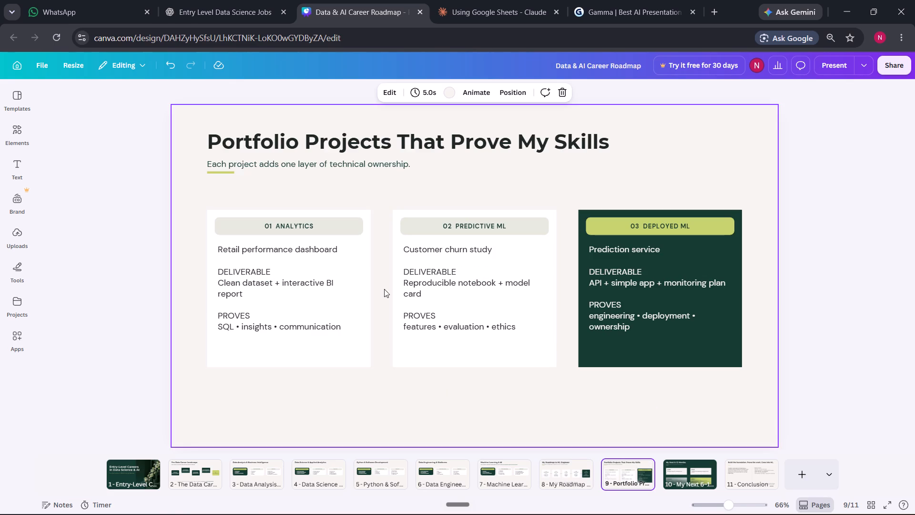
click(705, 473)
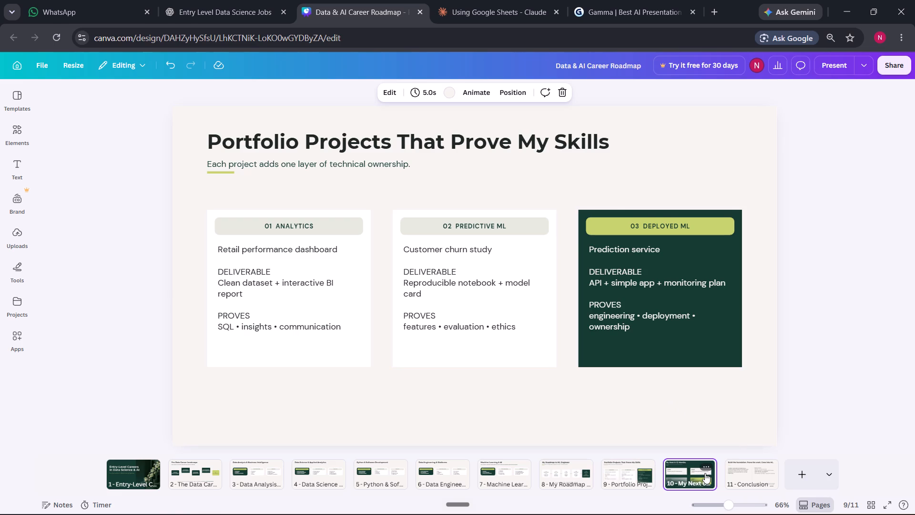
Delete the Portfolio Projects That Prove My Skills page from the presentation.
click(615, 458)
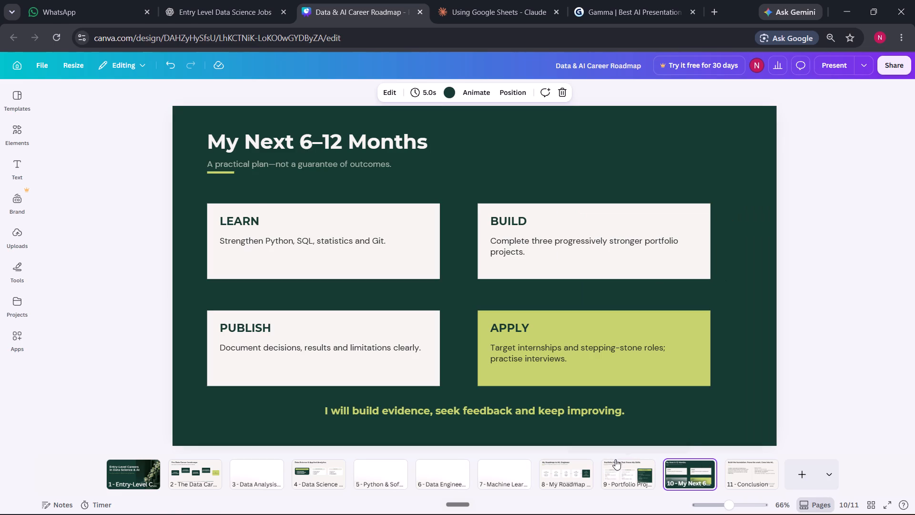
click(634, 464)
click(640, 464)
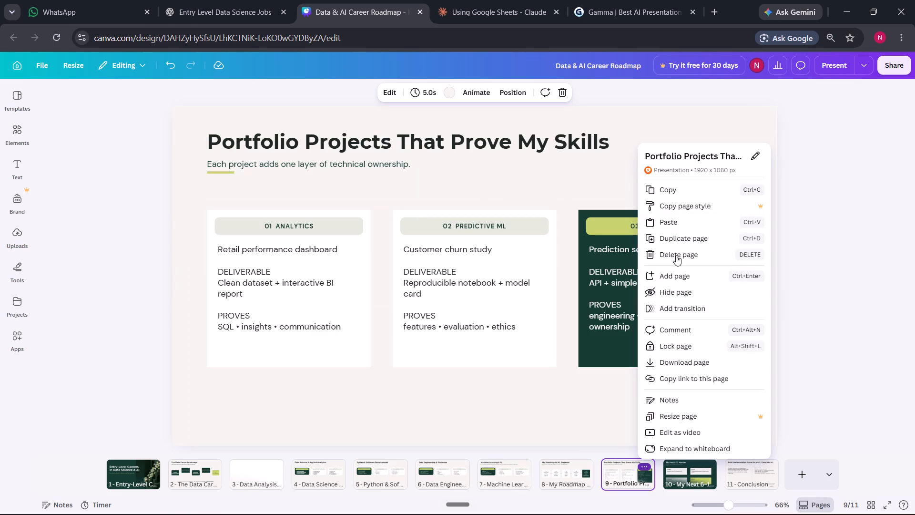
click(678, 263)
click(678, 259)
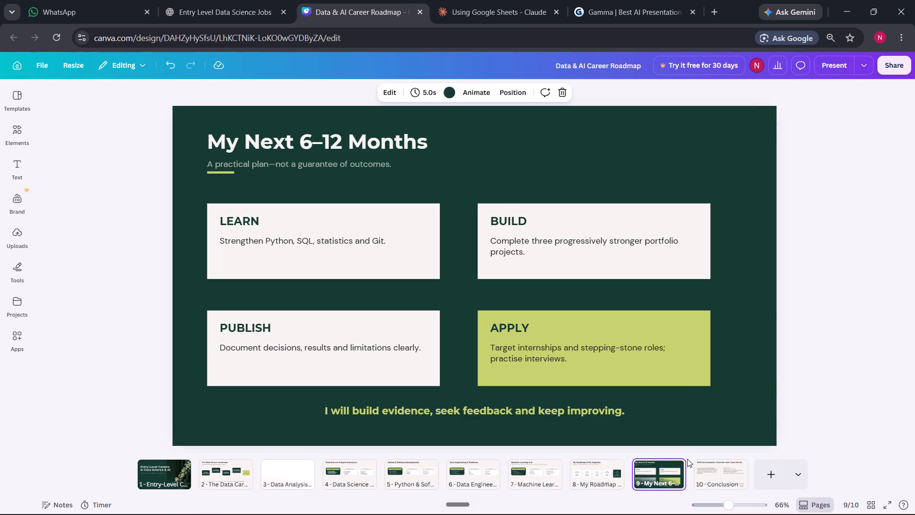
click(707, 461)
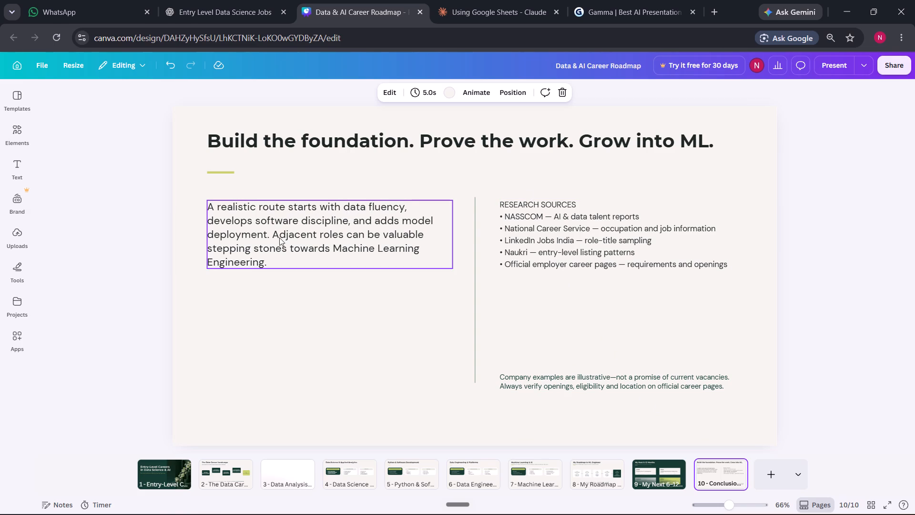